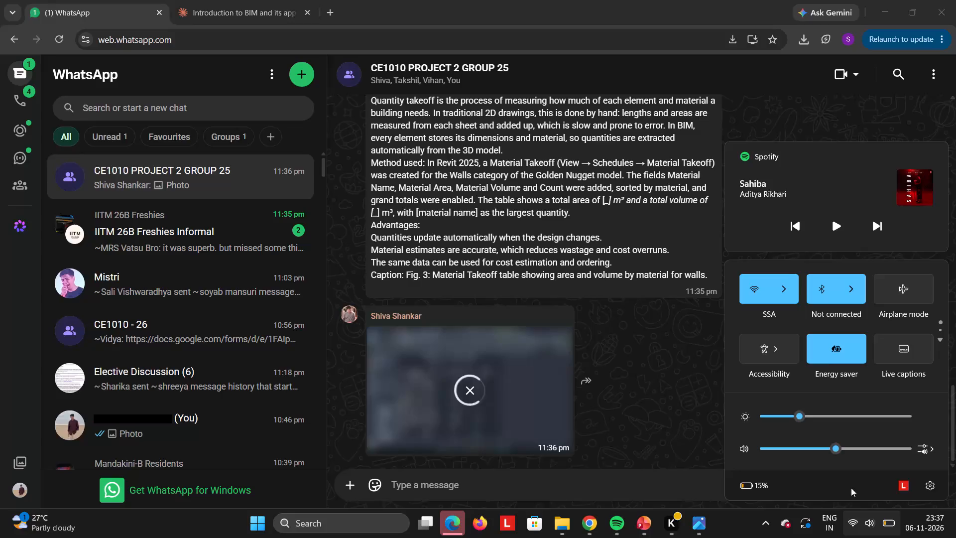
Disconnect the computer from the SSA Wi-Fi network.
{"action": "left_click", "coordinate": [786, 296]}
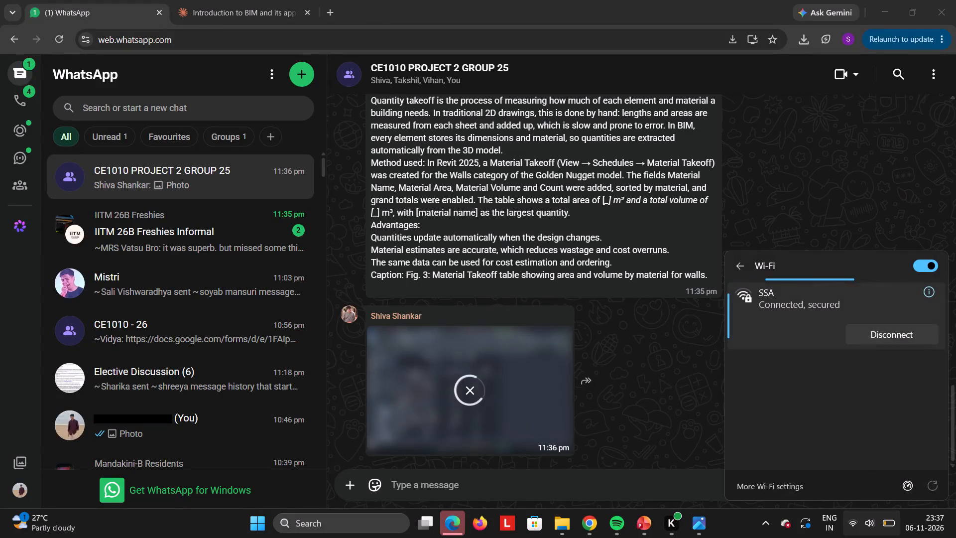
{"action": "left_click", "coordinate": [908, 328]}
{"action": "left_click", "coordinate": [883, 333]}
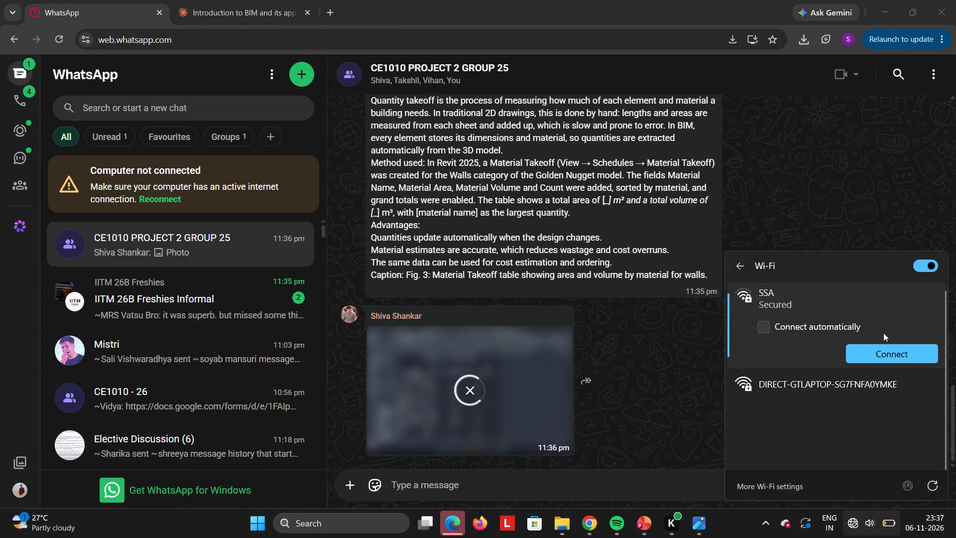
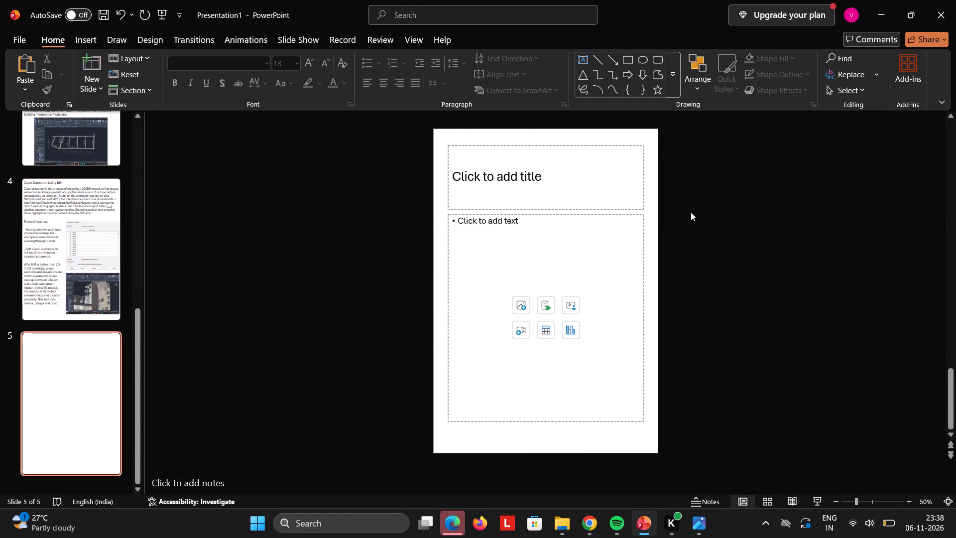
Shrink the empty body placeholder on slide 5 to a tiny box at its lower-left corner and open its shape options.
{"action": "left_click", "coordinate": [640, 217]}
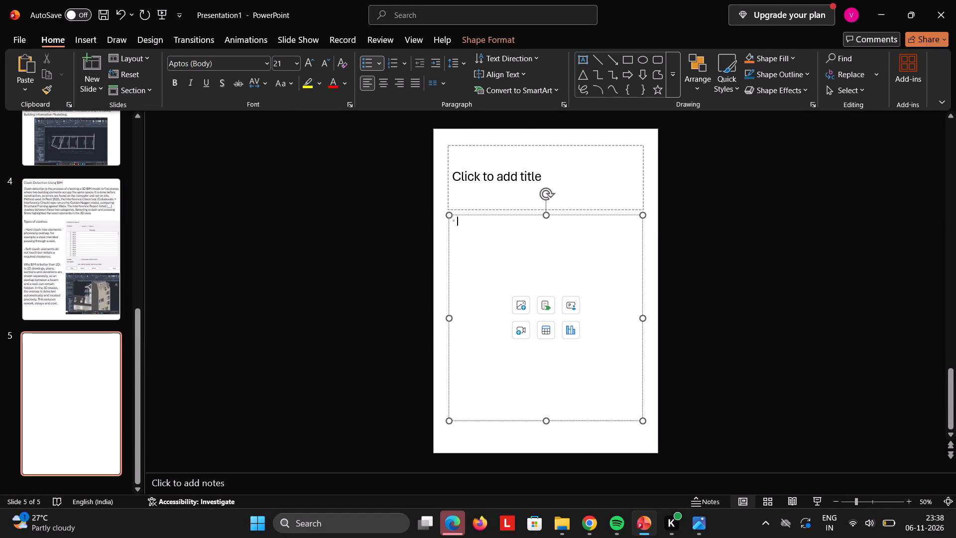
{"action": "left_click", "coordinate": [642, 216]}
{"action": "left_click_drag", "start_coordinate": [642, 216], "coordinate": [459, 416]}
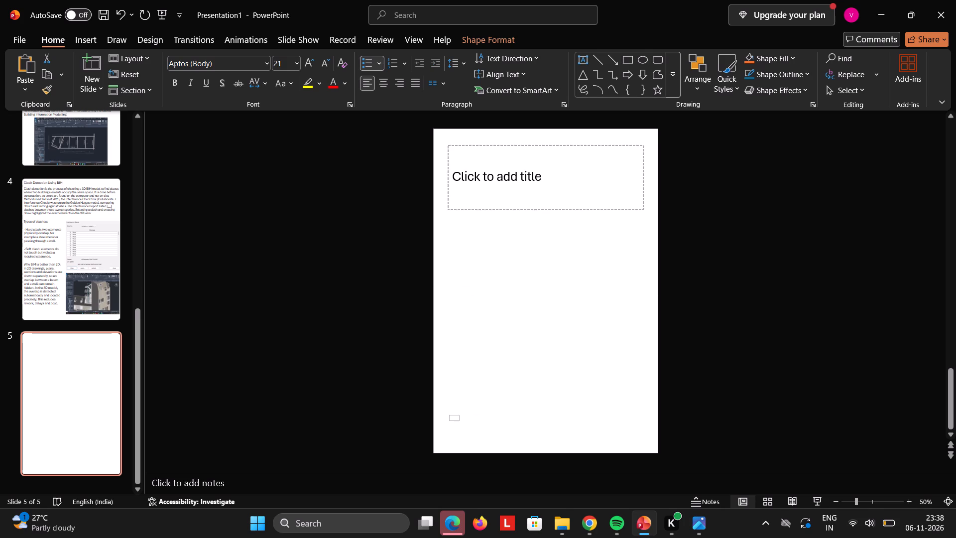
{"action": "left_click_drag", "start_coordinate": [459, 416], "coordinate": [452, 419]}
{"action": "right_click", "coordinate": [452, 419]}
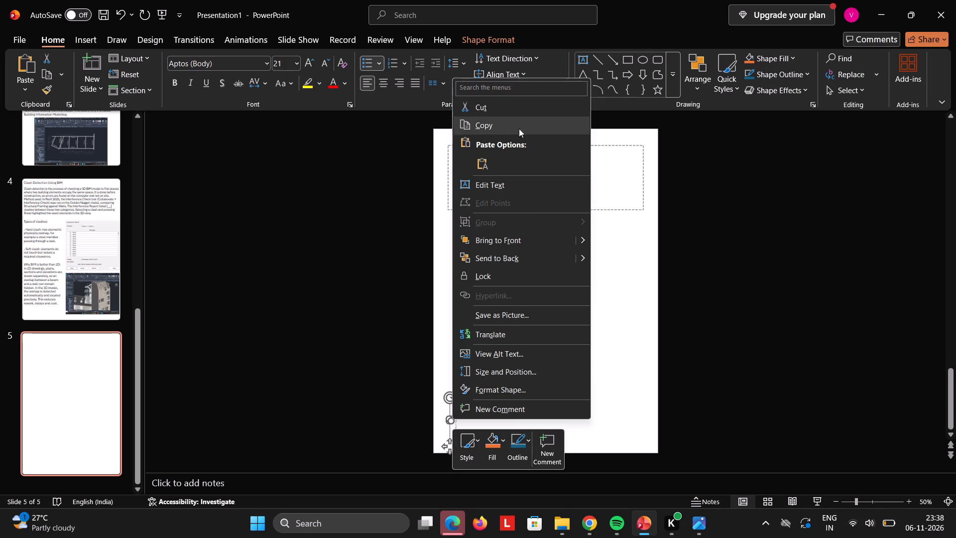
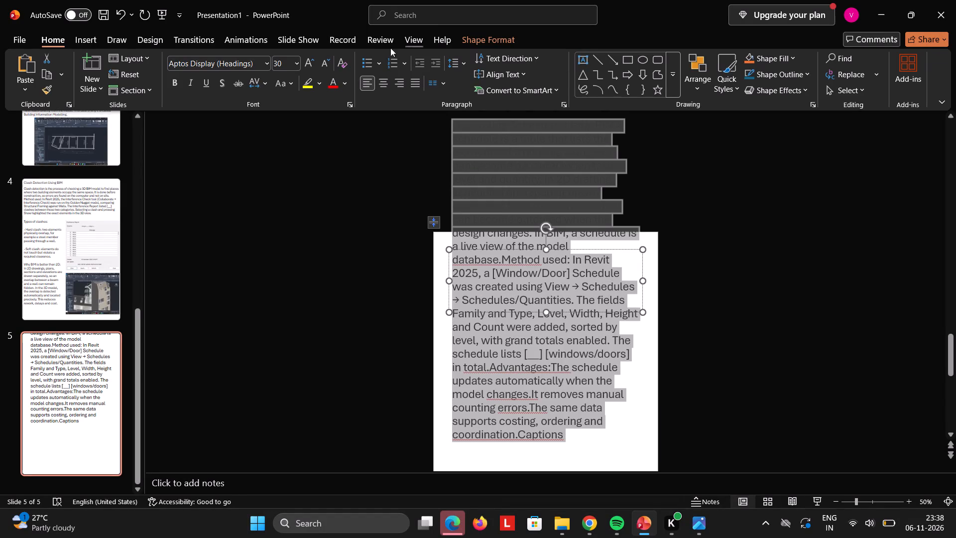
Set the font size of all the schedule text on slide 5 to 18.
{"action": "left_click", "coordinate": [299, 62]}
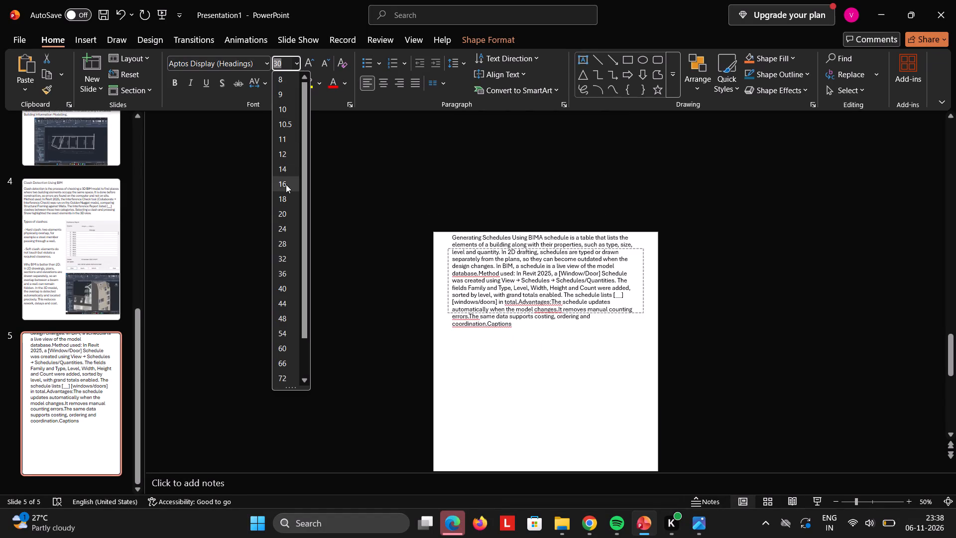
{"action": "left_click", "coordinate": [284, 194]}
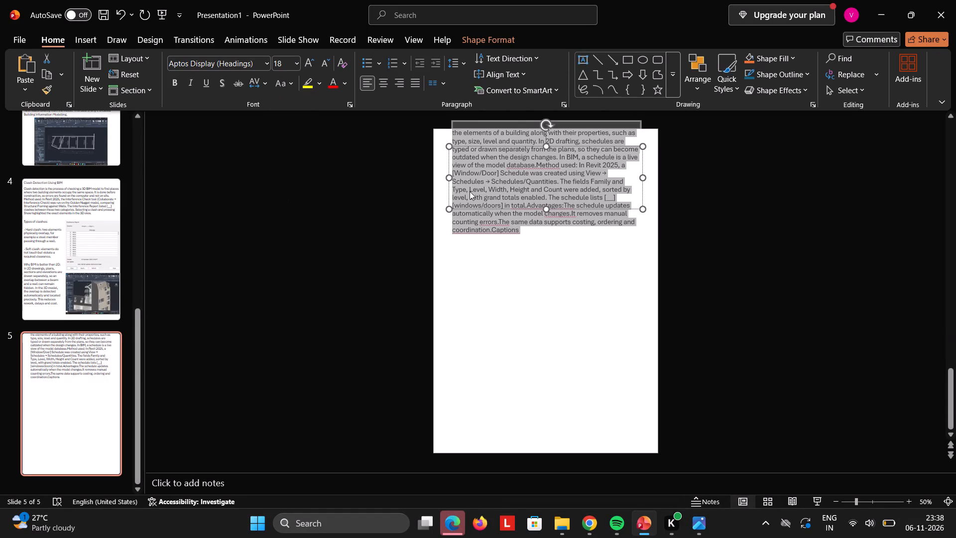
Resize the text box to the slide's full width and position it so the text starts at the slide's top edge.
{"action": "left_click_drag", "start_coordinate": [450, 175], "coordinate": [431, 176]}
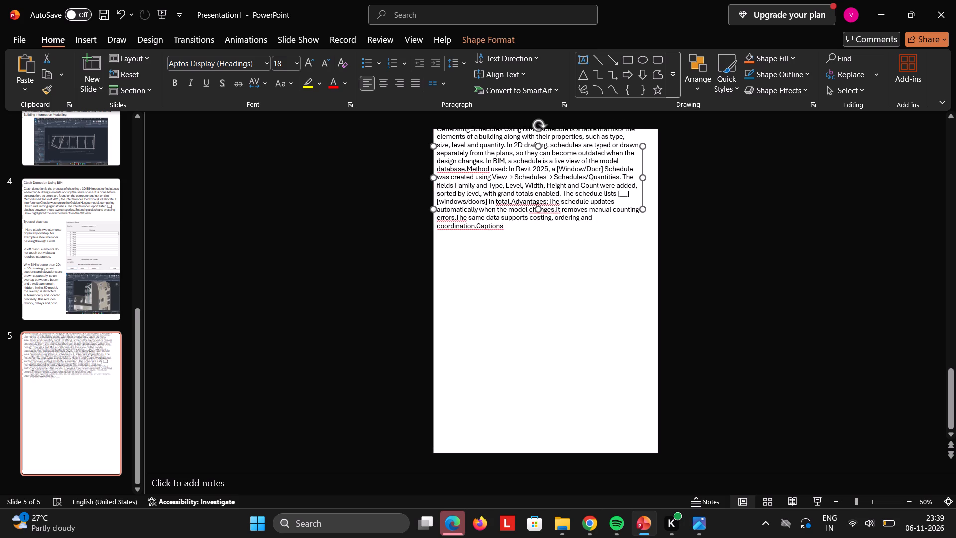
{"action": "left_click_drag", "start_coordinate": [432, 146], "coordinate": [434, 130]}
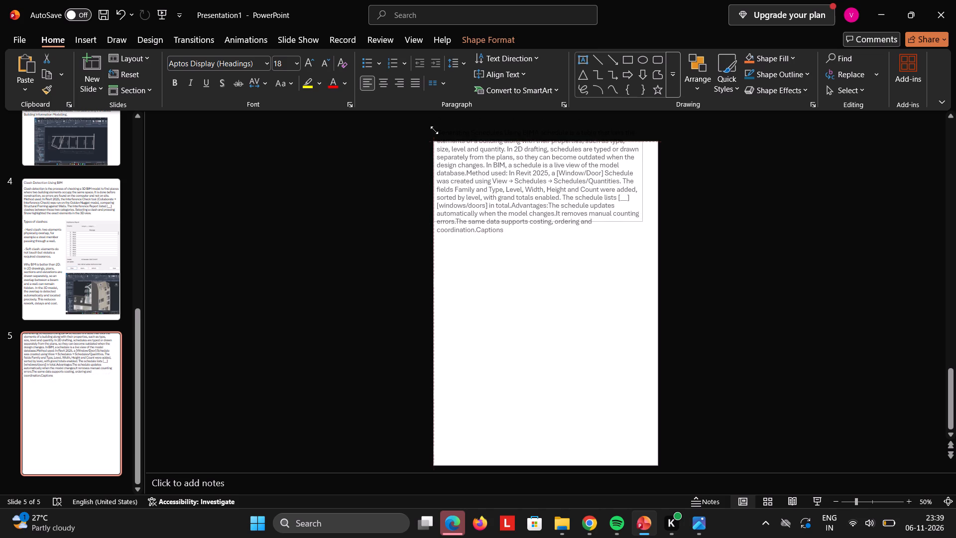
{"action": "left_click_drag", "start_coordinate": [641, 219], "coordinate": [666, 317]}
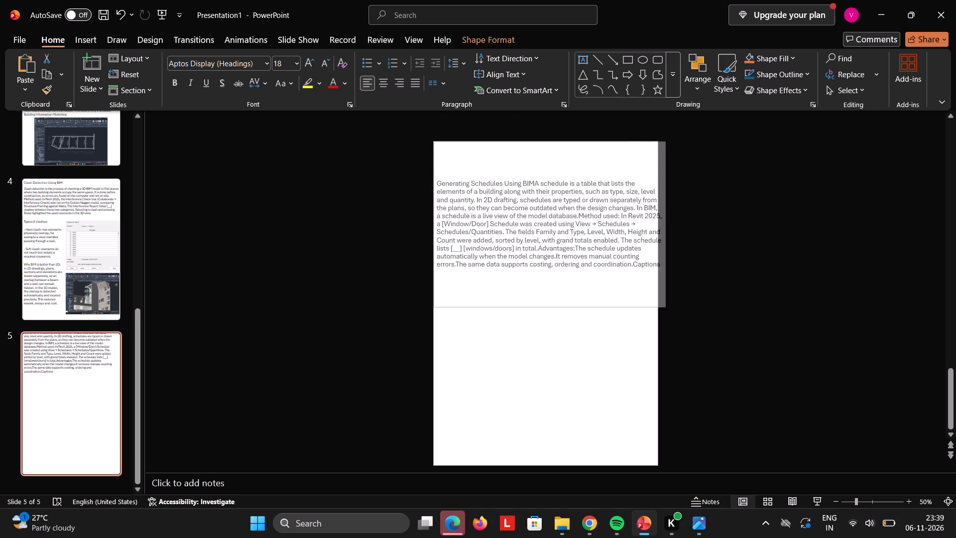
{"action": "left_click_drag", "start_coordinate": [666, 317], "coordinate": [640, 313]}
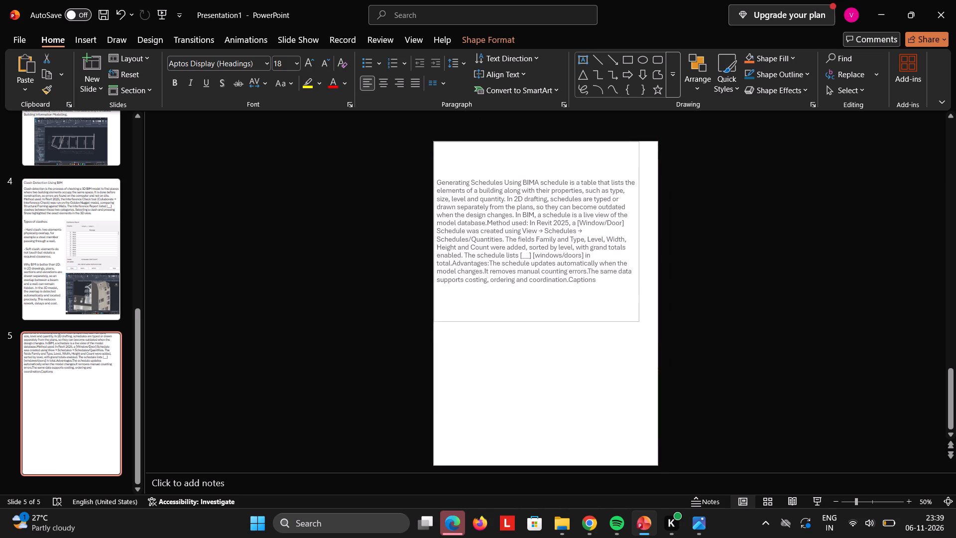
{"action": "left_click_drag", "start_coordinate": [640, 313], "coordinate": [660, 279]}
{"action": "left_click_drag", "start_coordinate": [625, 279], "coordinate": [626, 268]}
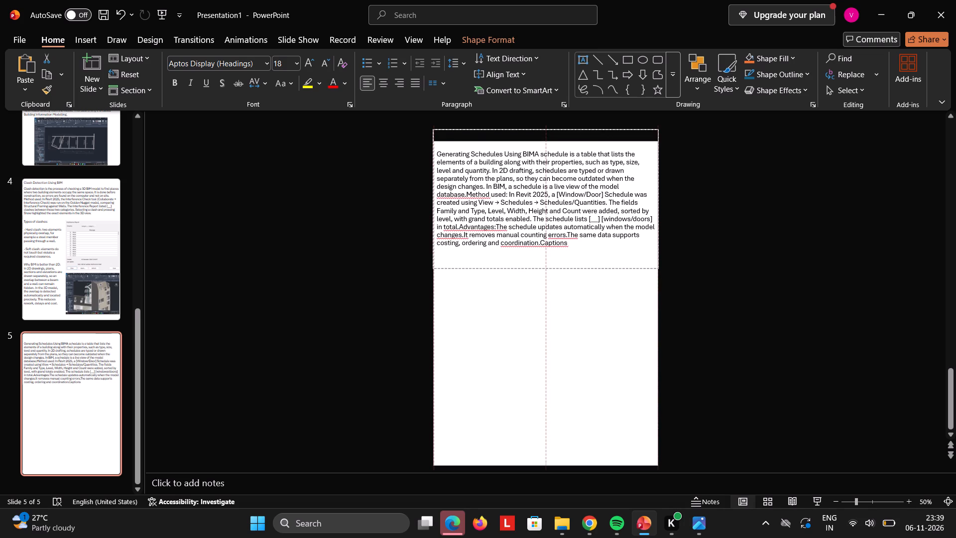
{"action": "left_click_drag", "start_coordinate": [626, 268], "coordinate": [628, 261]}
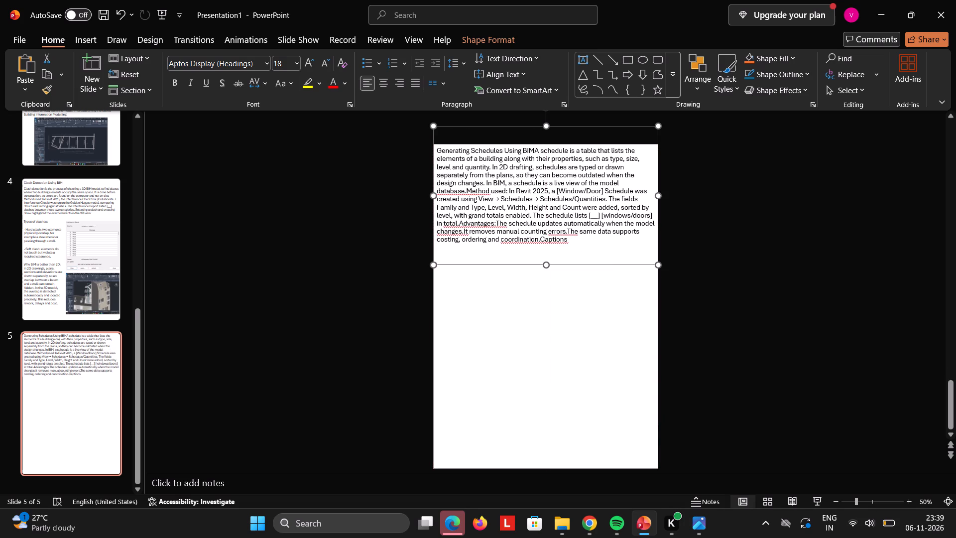
Insert a space before "Method used" and another before the colon following "Advantages".
{"action": "left_click", "coordinate": [467, 191]}
{"action": "key", "text": "space"}
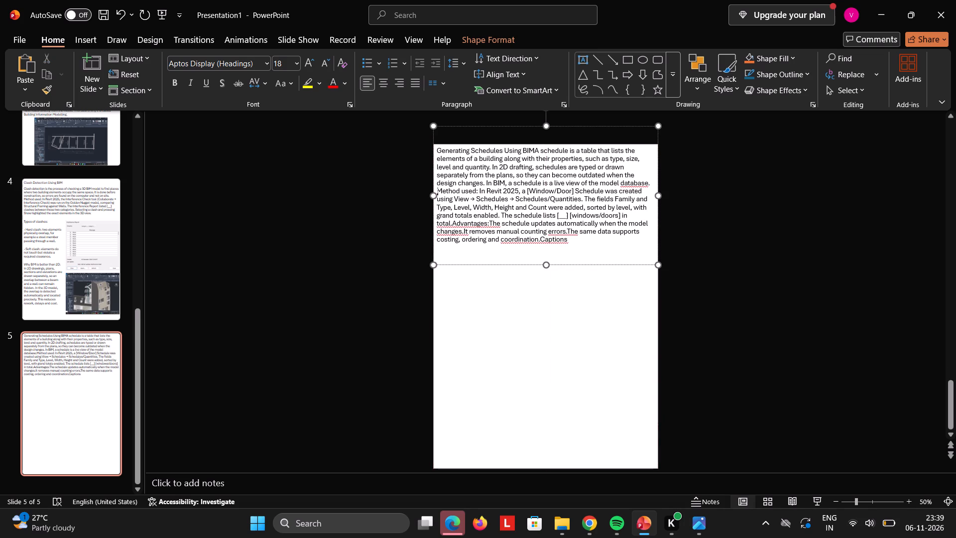
{"action": "left_click", "coordinate": [486, 223]}
{"action": "key", "text": "space"}
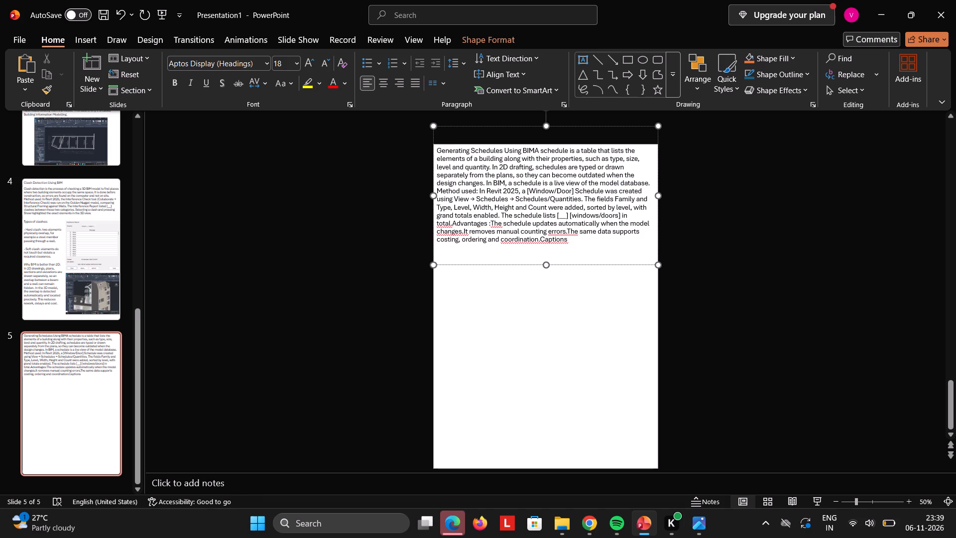
Break the text after "in total." so that "Advantages" starts a new paragraph.
{"action": "key", "text": "Left"}
{"action": "key", "text": "Left"}
{"action": "key", "text": "Left"}
{"action": "key", "text": "Left"}
{"action": "key", "text": "Left"}
{"action": "key", "text": "Left"}
{"action": "key", "text": "Left"}
{"action": "key", "text": "Left"}
{"action": "key", "text": "Left"}
{"action": "key", "text": "Left"}
{"action": "key", "text": "Left"}
{"action": "key", "text": "Left"}
{"action": "key", "text": "Left"}
{"action": "key", "text": "Left"}
{"action": "key", "text": "Right"}
{"action": "key", "text": "Right"}
{"action": "key", "text": "Right"}
{"action": "key", "text": "Return"}
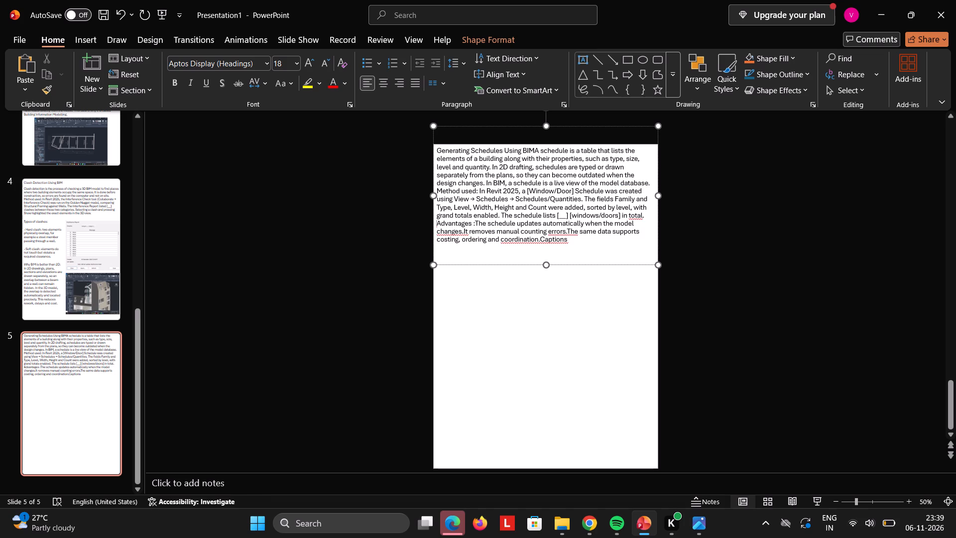
Insert a space after "changes." and spaces on both sides of the full stop following "errors".
{"action": "left_click", "coordinate": [464, 231]}
{"action": "key", "text": "space"}
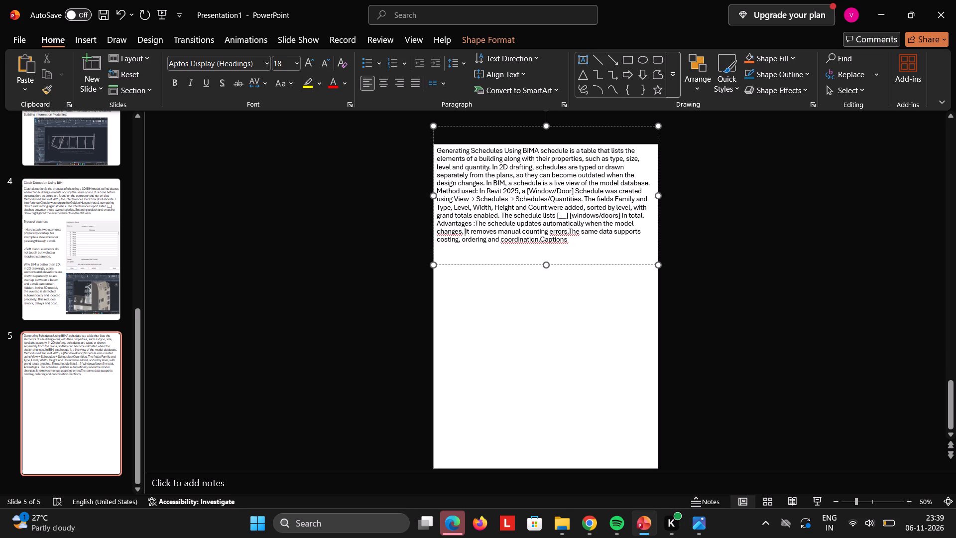
{"action": "left_click", "coordinate": [568, 228]}
{"action": "key", "text": "space"}
{"action": "key", "text": "Right"}
{"action": "key", "text": "space"}
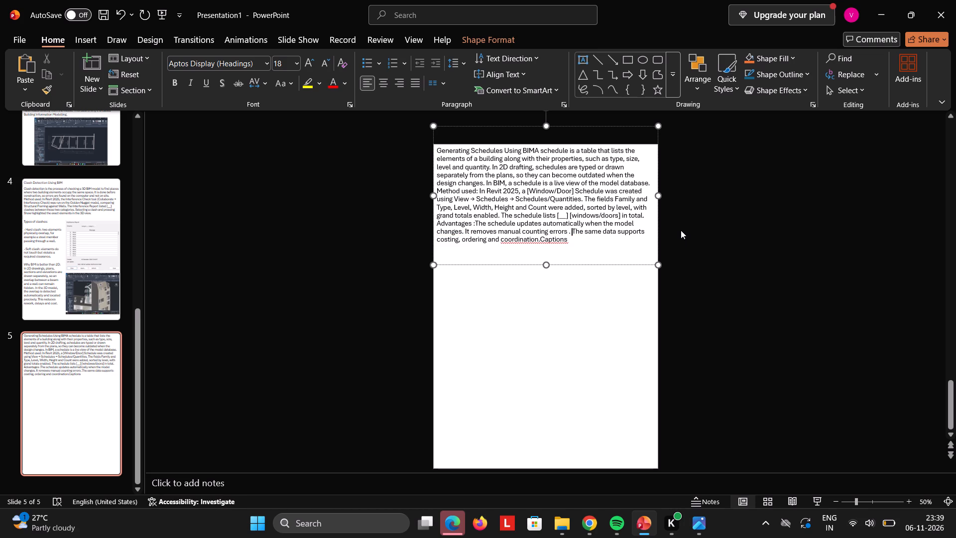
Insert spaces on both sides of the full stop between "coordination" and "Captions".
{"action": "left_click", "coordinate": [540, 243]}
{"action": "key", "text": "space"}
{"action": "key", "text": "Left"}
{"action": "key", "text": "Left"}
{"action": "key", "text": "space"}
{"action": "key", "text": "Left"}
{"action": "key", "text": "Left"}
{"action": "key", "text": "Left"}
{"action": "key", "text": "Left"}
{"action": "key", "text": "Left"}
{"action": "key", "text": "Left"}
Add a blank line above the "Advantages" paragraph.
{"action": "left_click", "coordinate": [437, 227]}
{"action": "key", "text": "space"}
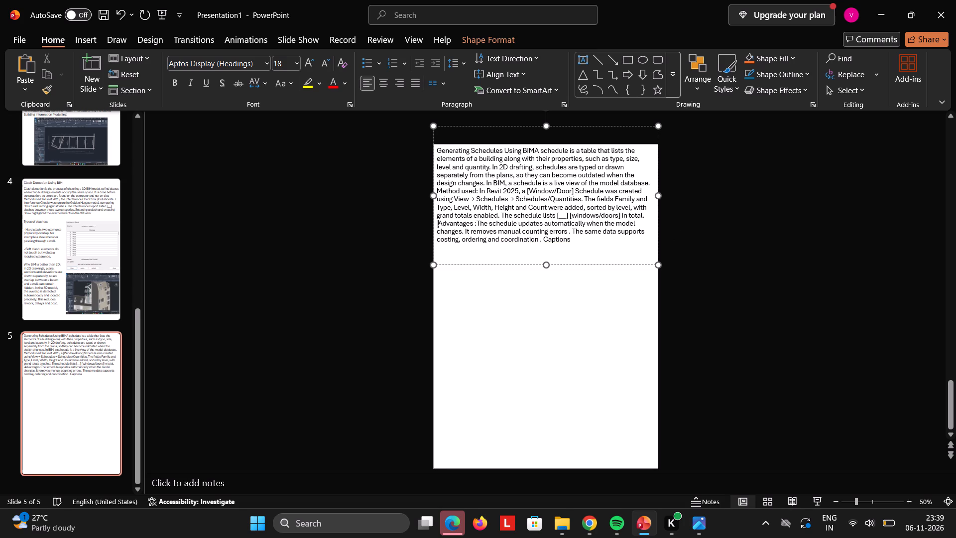
{"action": "key", "text": "BackSpace"}
{"action": "key", "text": "Return"}
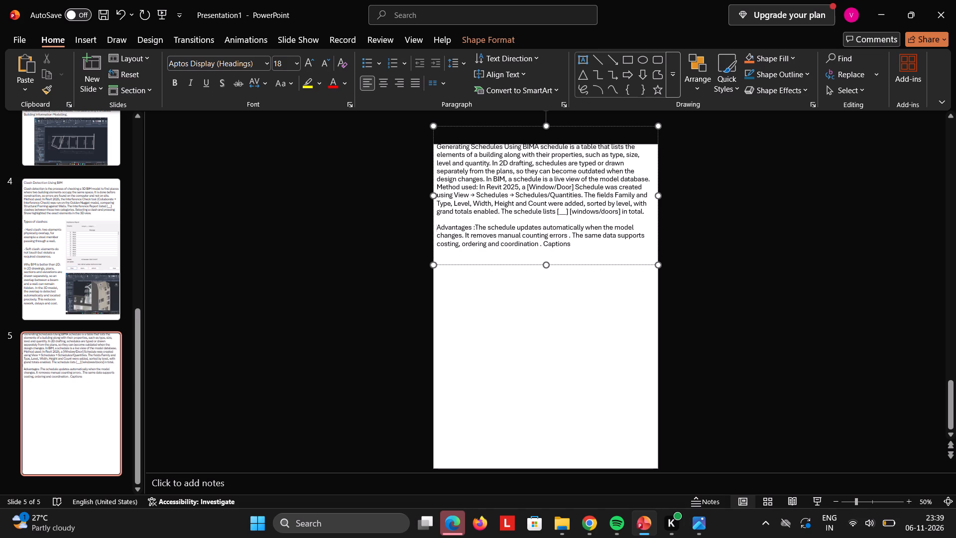
Move the text box slightly down so its first line sits fully inside the slide, and deselect it.
{"action": "left_click_drag", "start_coordinate": [599, 266], "coordinate": [597, 270]}
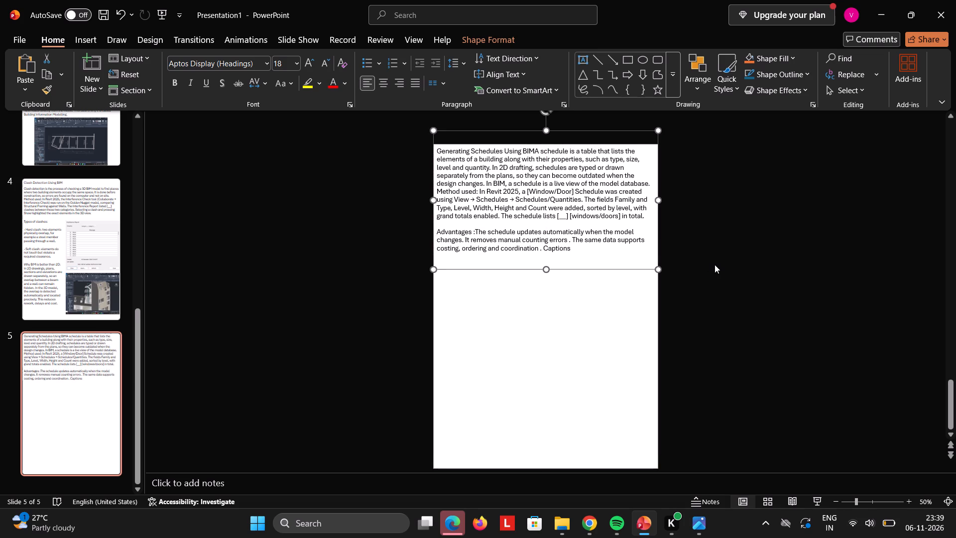
{"action": "left_click", "coordinate": [715, 265]}
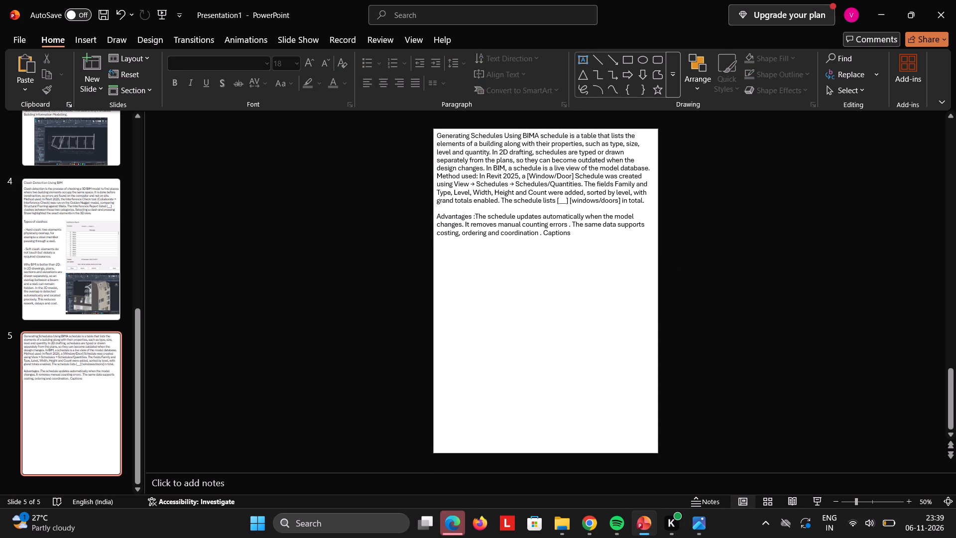
Set the opening words "Generating Schedules Using BIMA" to font size 20.
{"action": "left_click_drag", "start_coordinate": [540, 136], "coordinate": [464, 133]}
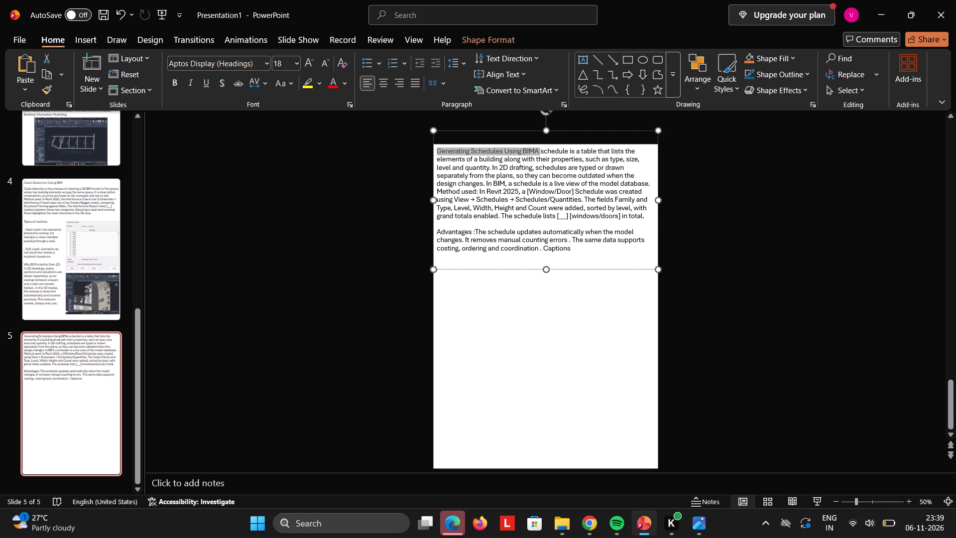
{"action": "left_click_drag", "start_coordinate": [464, 133], "coordinate": [441, 133]}
{"action": "left_click", "coordinate": [530, 94]}
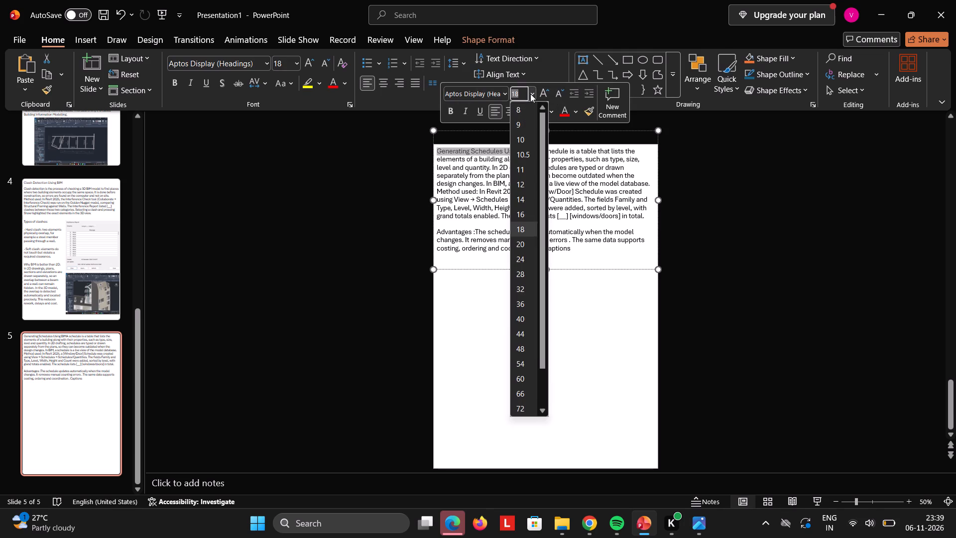
{"action": "left_click", "coordinate": [519, 238]}
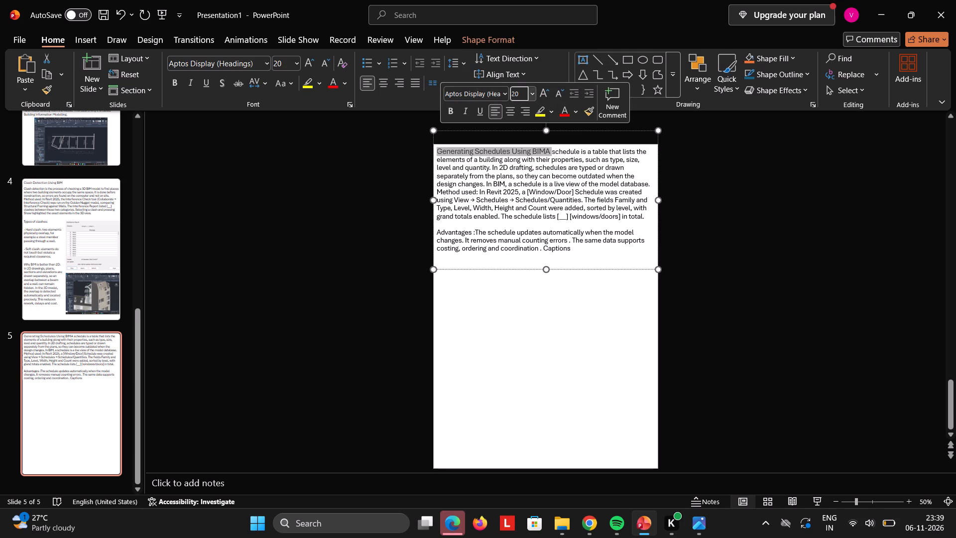
Add a space and a colon after the heading words "Generating Schedules Using BIMA".
{"action": "left_click", "coordinate": [551, 152]}
{"action": "left_click", "coordinate": [551, 152]}
{"action": "left_click", "coordinate": [551, 152]}
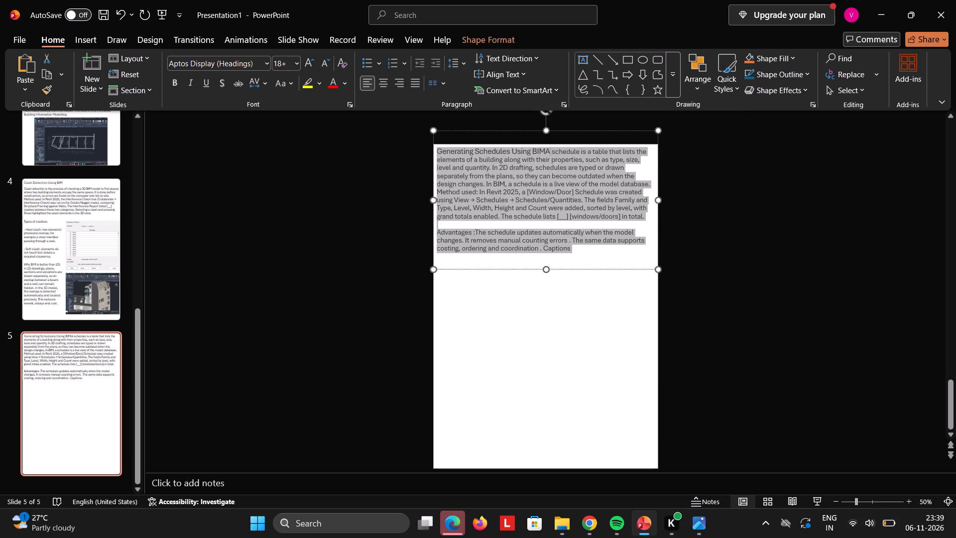
{"action": "key", "text": "space"}
{"action": "type", "text": ":"}
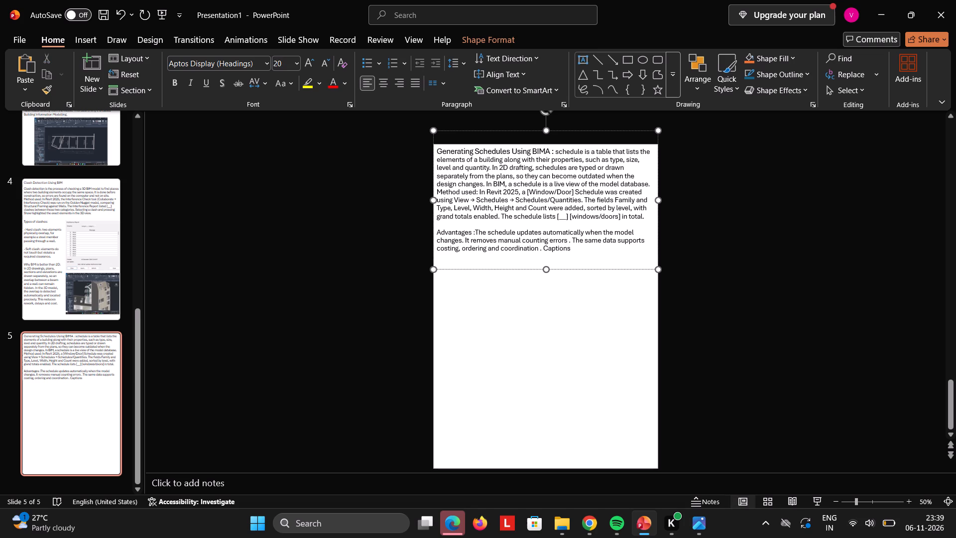
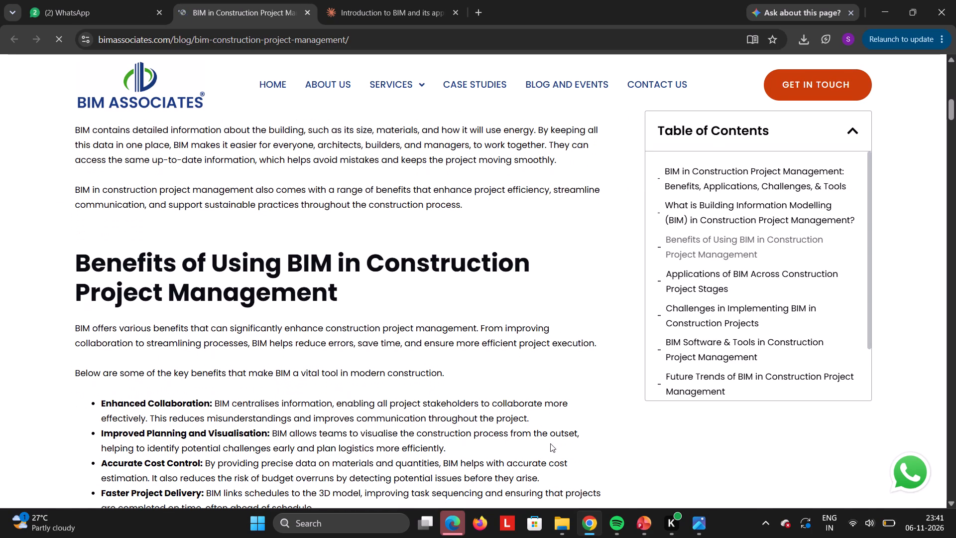
Read through the BIM Associates article in Chrome, covering the benefits of BIM and its applications across construction project stages.
{"action": "scroll", "coordinate": [424, 299], "scroll_direction": "down", "scroll_amount": 1}
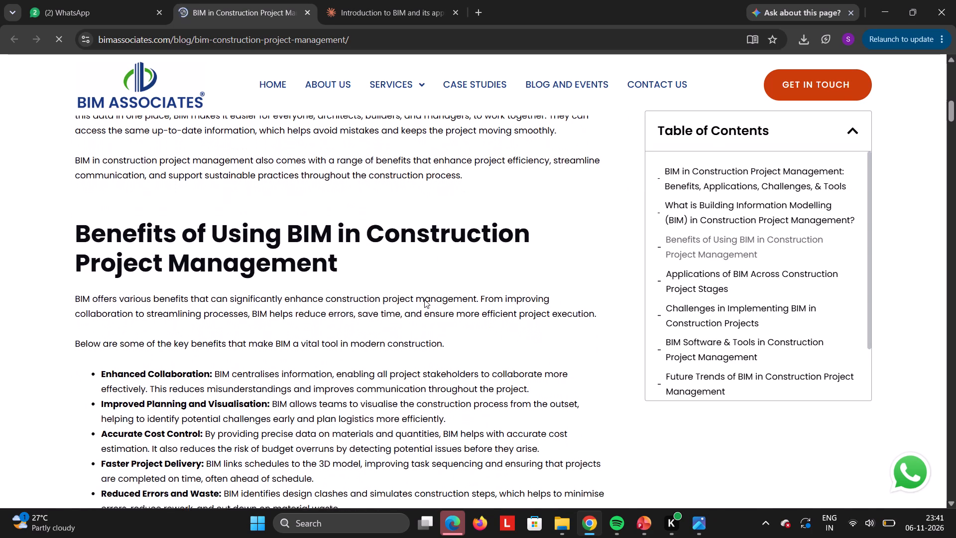
{"action": "scroll", "coordinate": [424, 299], "scroll_direction": "down", "scroll_amount": 1}
{"action": "scroll", "coordinate": [424, 299], "scroll_direction": "up", "scroll_amount": 3}
{"action": "scroll", "coordinate": [424, 299], "scroll_direction": "down", "scroll_amount": 2}
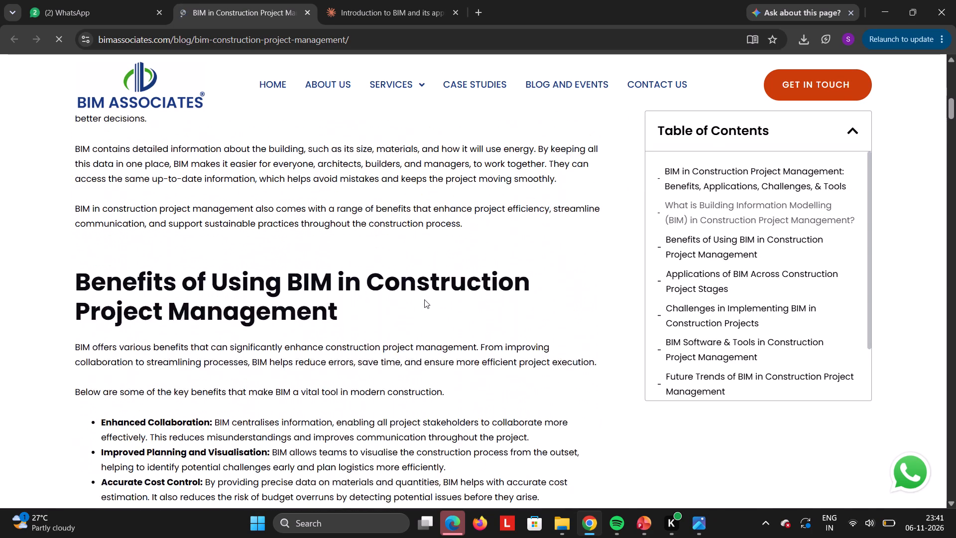
{"action": "scroll", "coordinate": [424, 299], "scroll_direction": "down", "scroll_amount": 4}
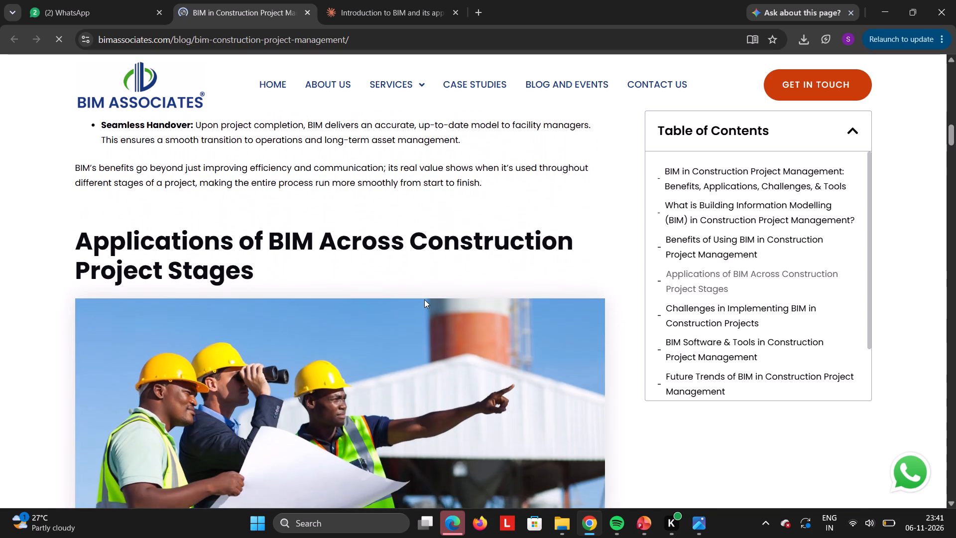
{"action": "scroll", "coordinate": [424, 299], "scroll_direction": "up", "scroll_amount": 2}
{"action": "scroll", "coordinate": [424, 299], "scroll_direction": "down", "scroll_amount": 4}
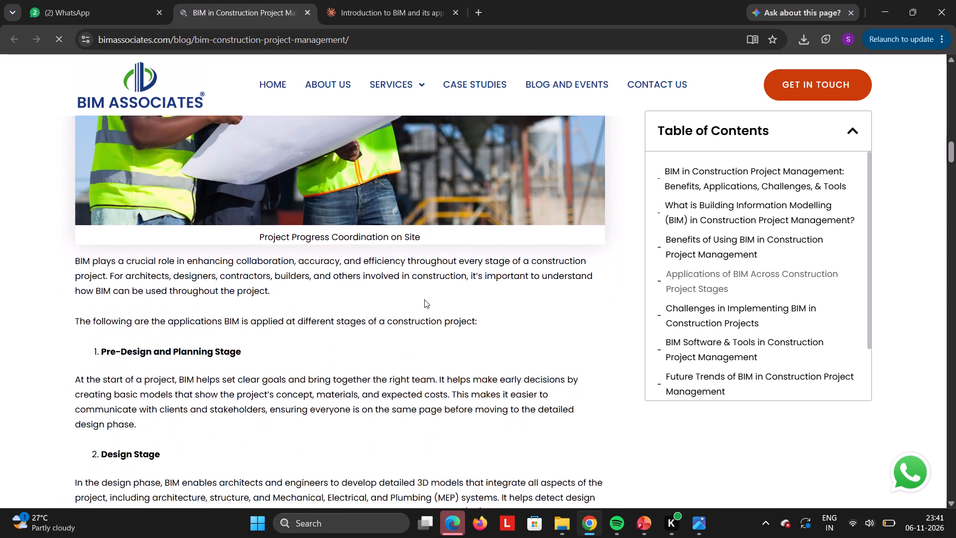
{"action": "scroll", "coordinate": [424, 299], "scroll_direction": "down", "scroll_amount": 3}
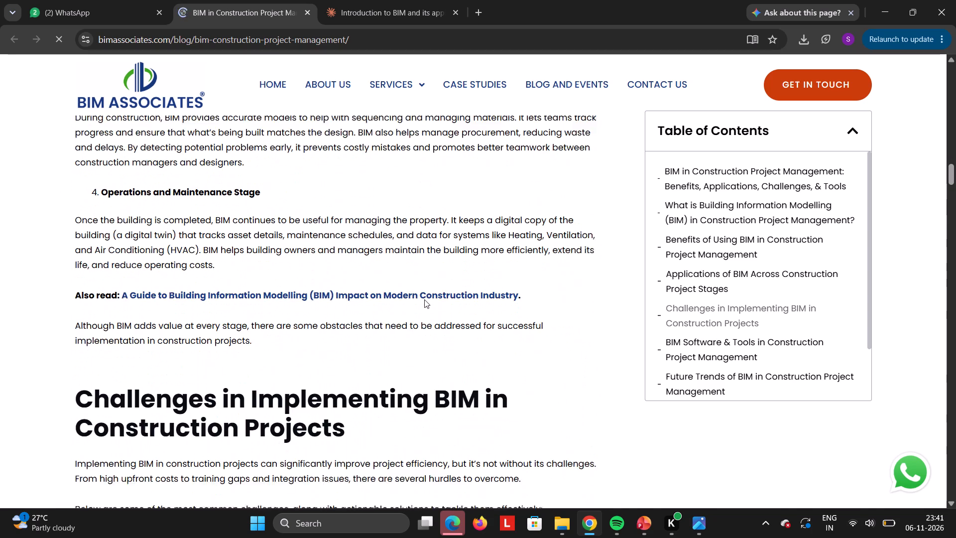
{"action": "scroll", "coordinate": [424, 299], "scroll_direction": "down", "scroll_amount": 1}
{"action": "scroll", "coordinate": [424, 299], "scroll_direction": "up", "scroll_amount": 5}
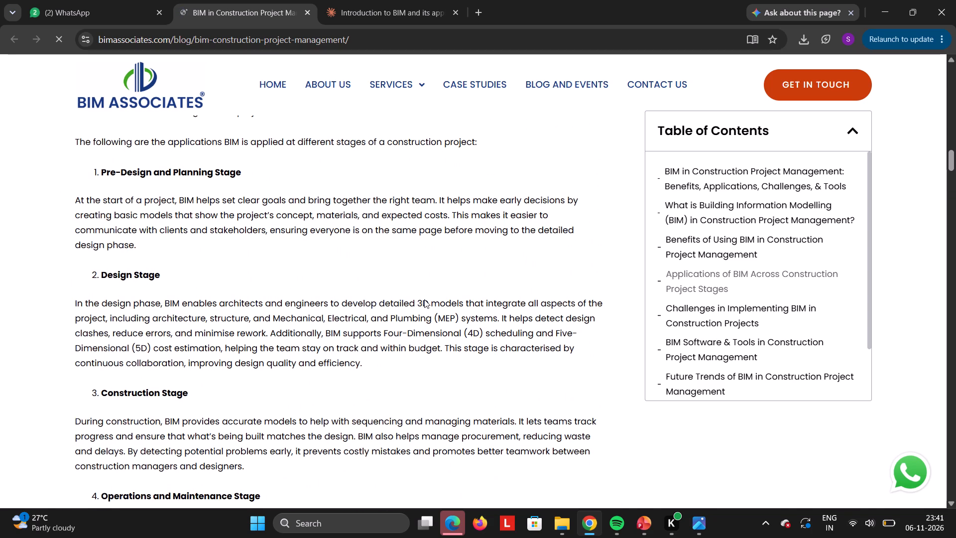
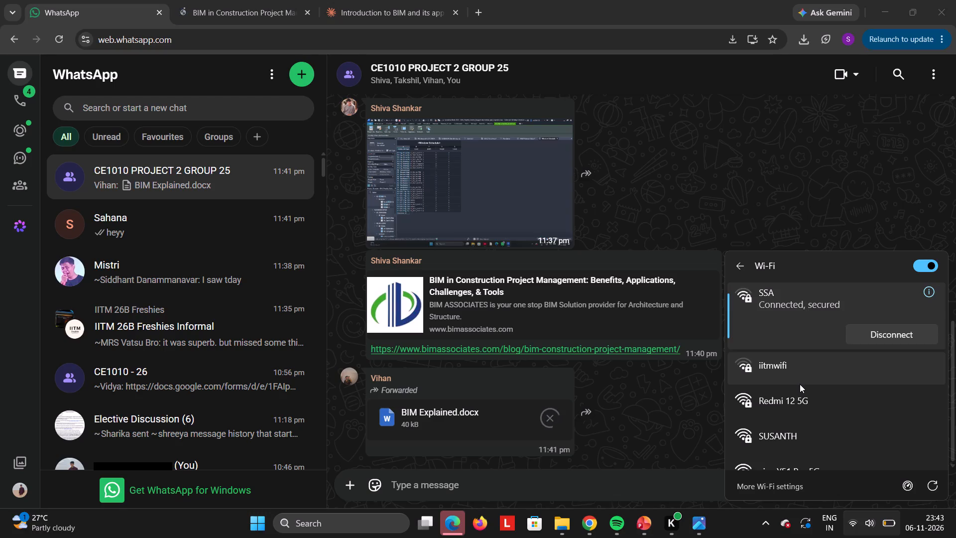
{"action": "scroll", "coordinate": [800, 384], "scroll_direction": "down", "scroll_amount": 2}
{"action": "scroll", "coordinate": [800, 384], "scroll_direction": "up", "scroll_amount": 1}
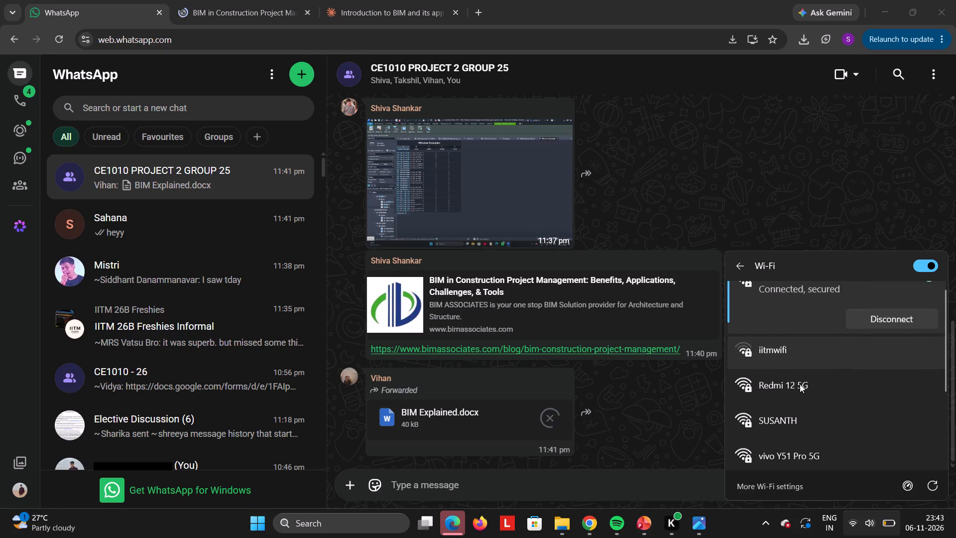
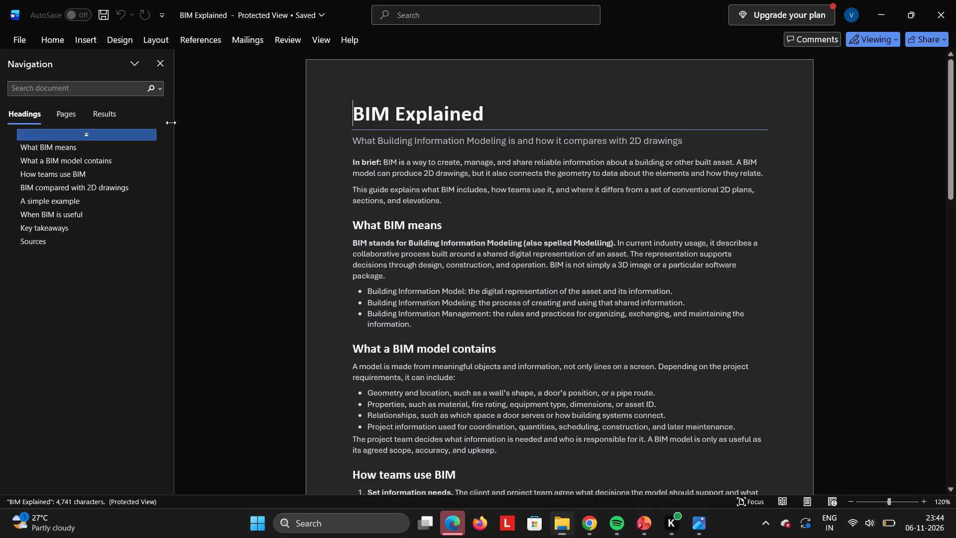
Skim the "BIM Explained" document in Word through to its Sources section and return to the title.
{"action": "scroll", "coordinate": [453, 188], "scroll_direction": "down", "scroll_amount": 5}
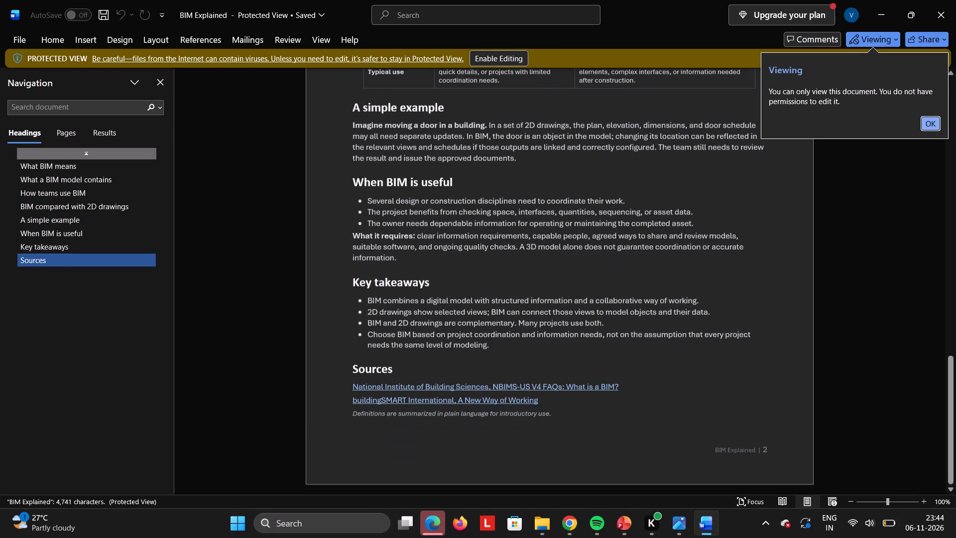
{"action": "scroll", "coordinate": [453, 188], "scroll_direction": "up", "scroll_amount": 8}
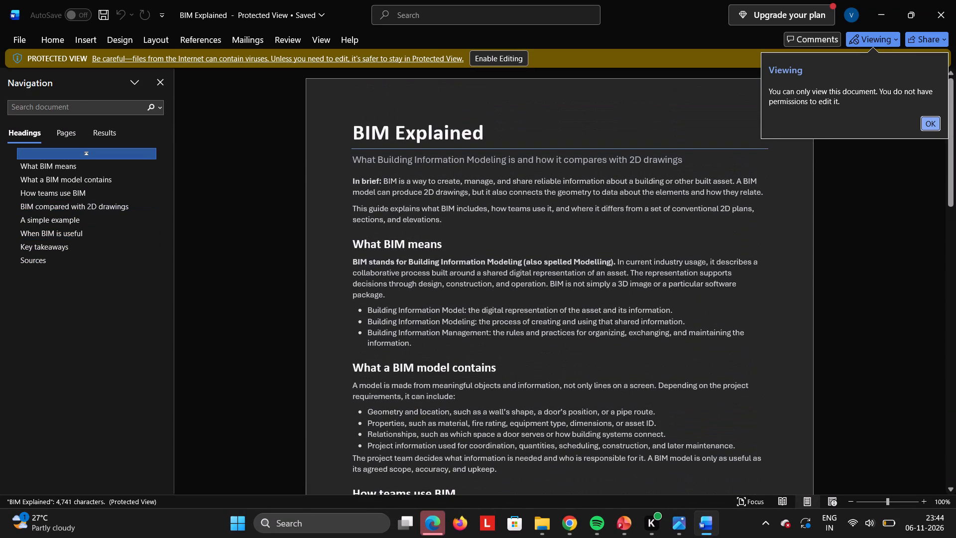
Dismiss the low-battery alert covering the "BIM Explained" document.
{"action": "left_click_drag", "start_coordinate": [354, 123], "coordinate": [457, 243]}
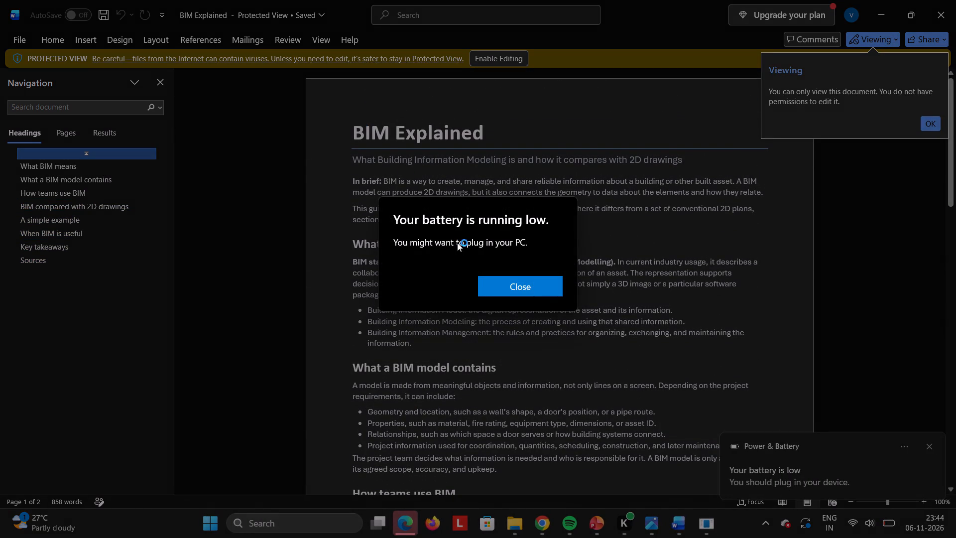
{"action": "left_click_drag", "start_coordinate": [457, 243], "coordinate": [494, 276]}
{"action": "left_click", "coordinate": [494, 276]}
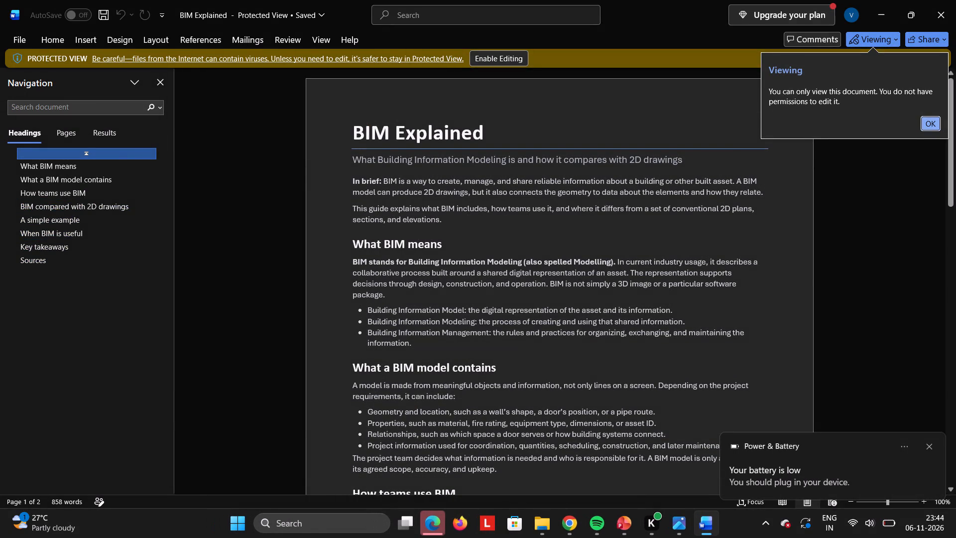
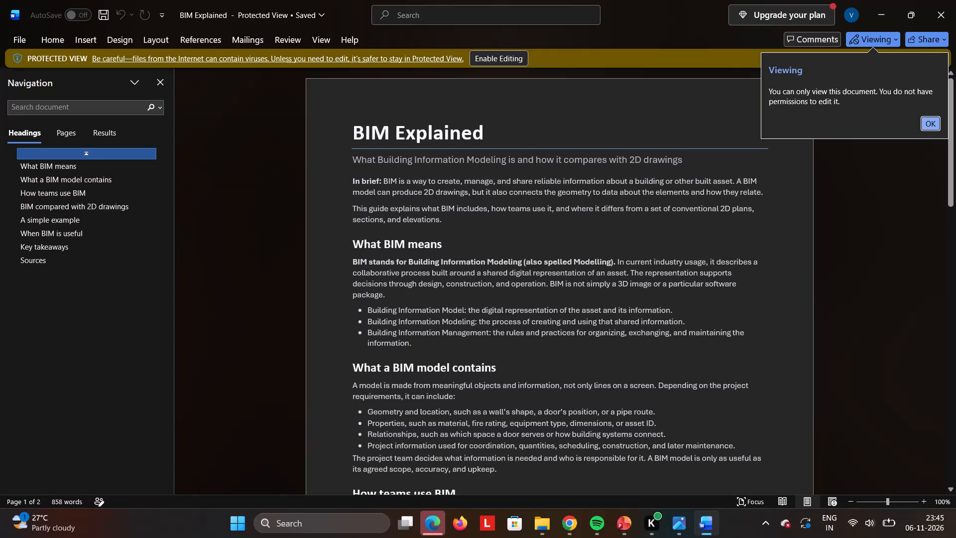
Dismiss the view-only notice on the "BIM Explained" document.
{"action": "left_click", "coordinate": [854, 287]}
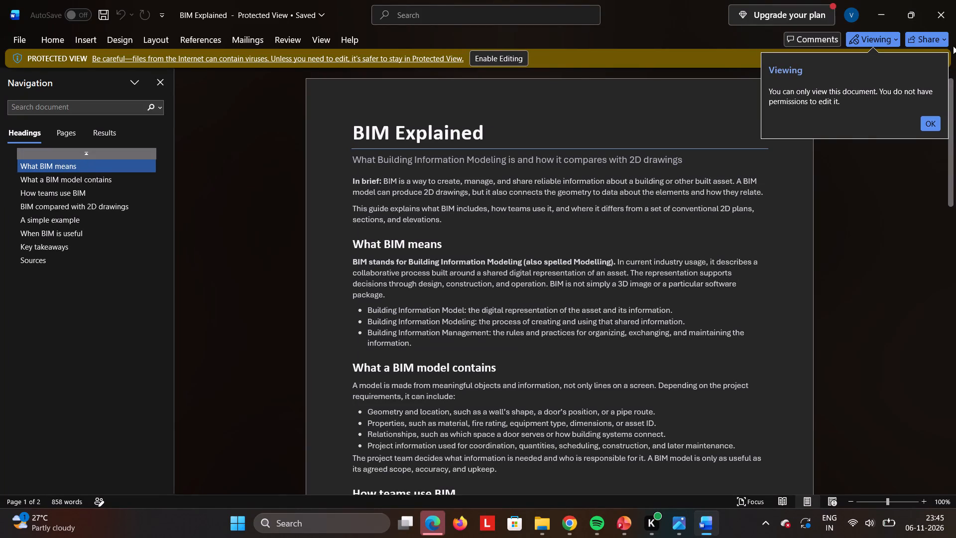
{"action": "left_click", "coordinate": [925, 126]}
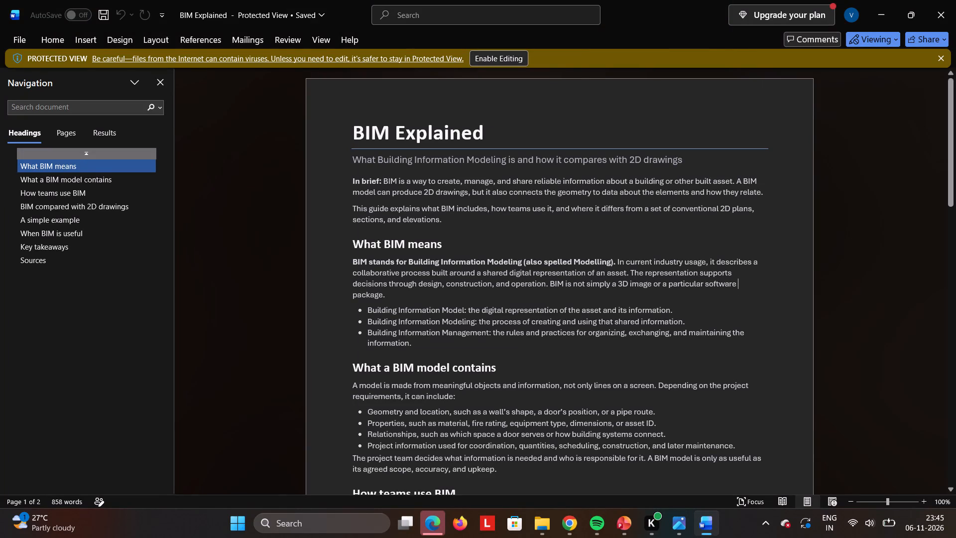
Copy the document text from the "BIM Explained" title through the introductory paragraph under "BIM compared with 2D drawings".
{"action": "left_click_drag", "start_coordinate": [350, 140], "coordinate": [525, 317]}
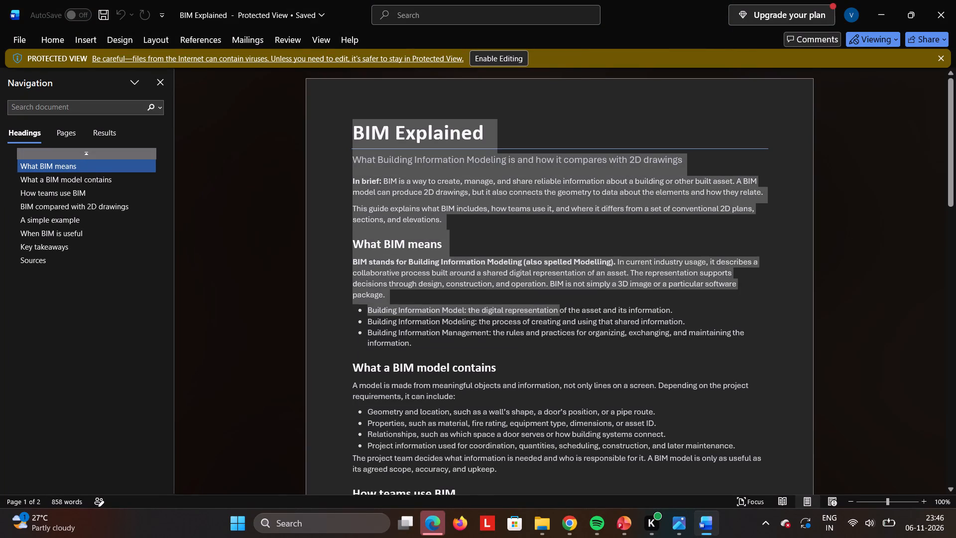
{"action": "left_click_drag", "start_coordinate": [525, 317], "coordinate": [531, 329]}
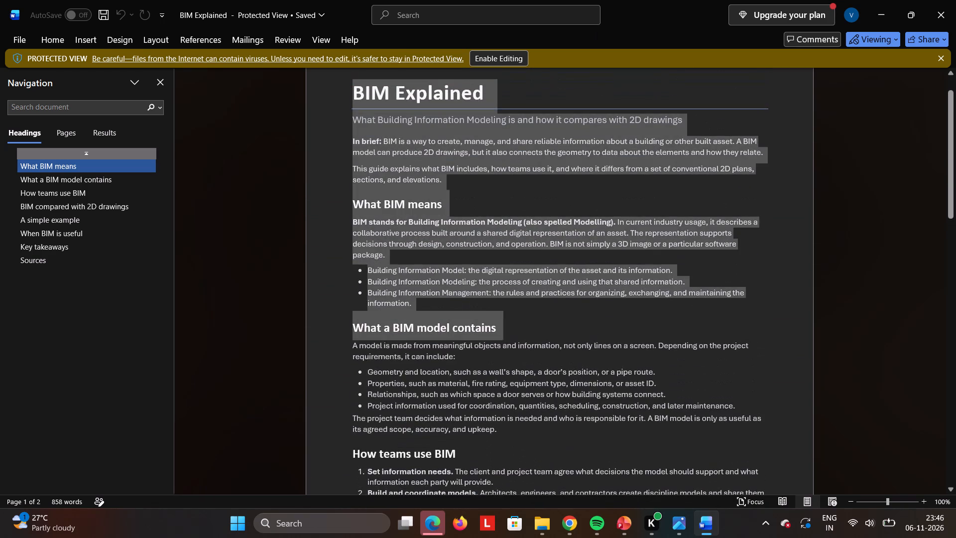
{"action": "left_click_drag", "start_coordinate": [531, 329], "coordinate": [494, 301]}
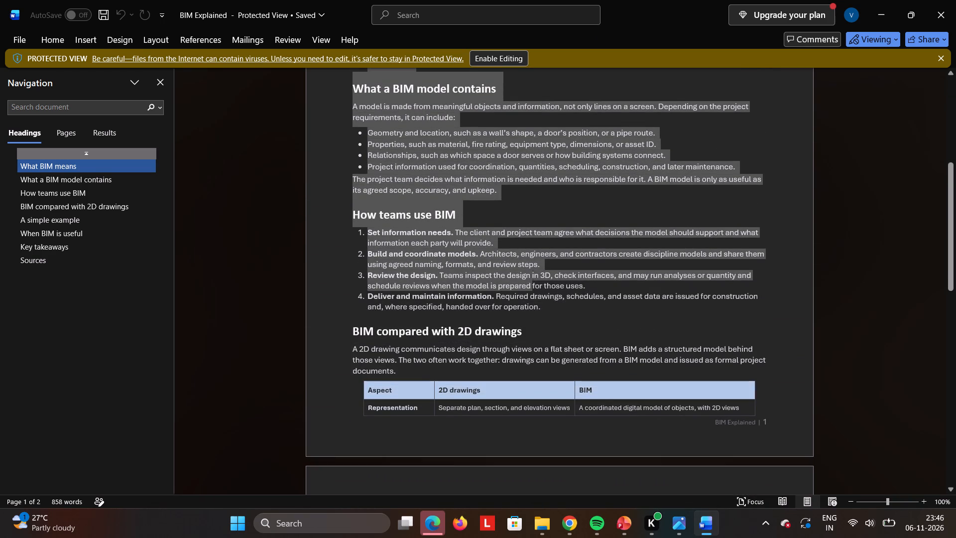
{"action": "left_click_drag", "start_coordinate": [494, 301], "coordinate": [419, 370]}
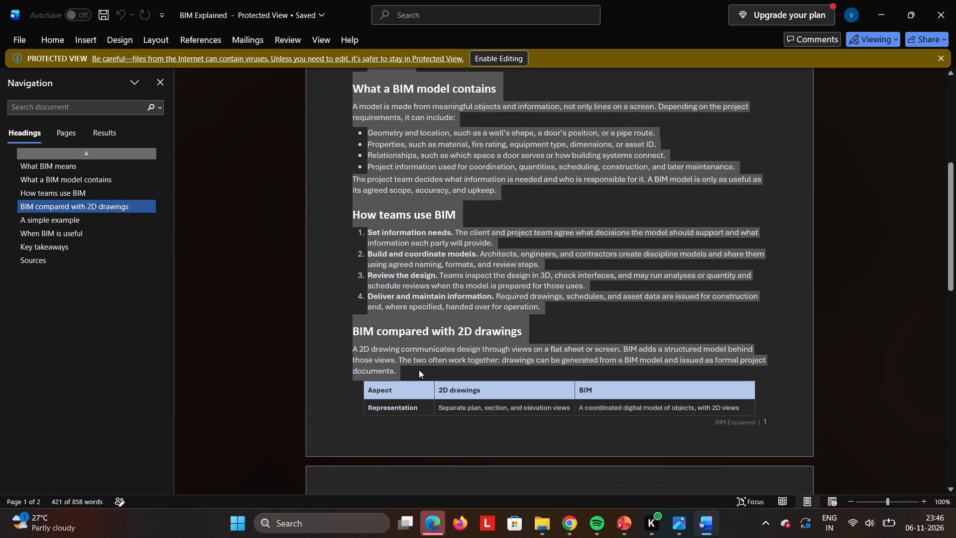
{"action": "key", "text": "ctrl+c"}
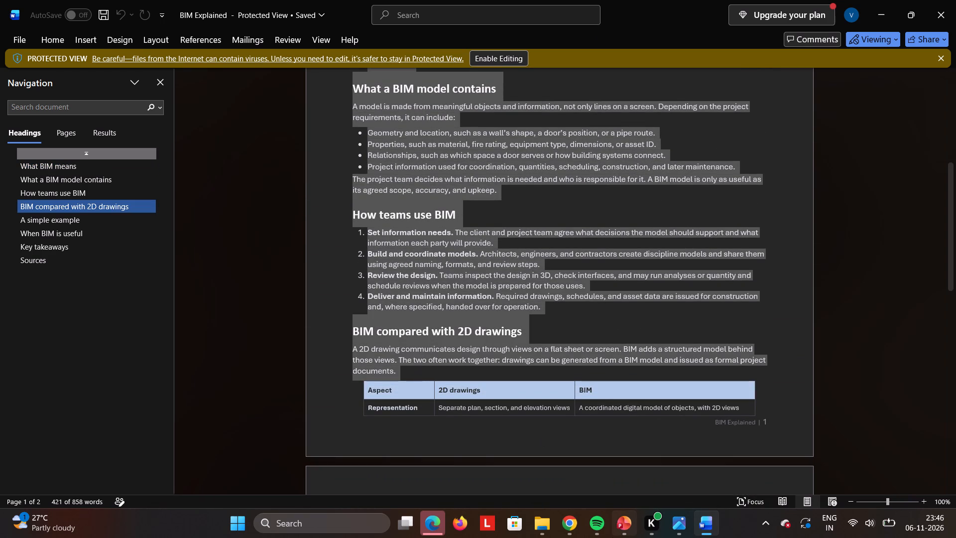
Switch to the PowerPoint presentation and add a new slide after slide 5.
{"action": "left_click", "coordinate": [613, 537]}
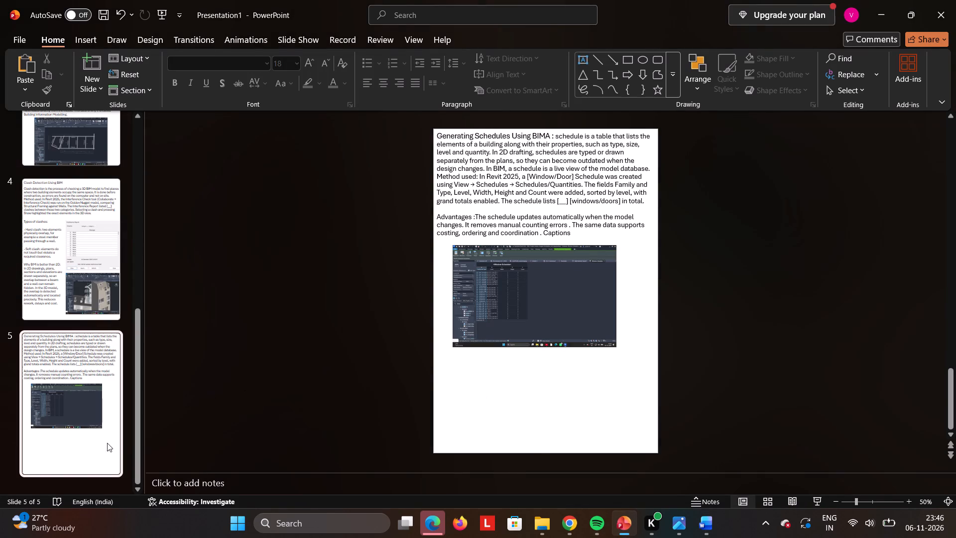
{"action": "scroll", "coordinate": [101, 444], "scroll_direction": "down", "scroll_amount": 1}
{"action": "left_click", "coordinate": [86, 58]}
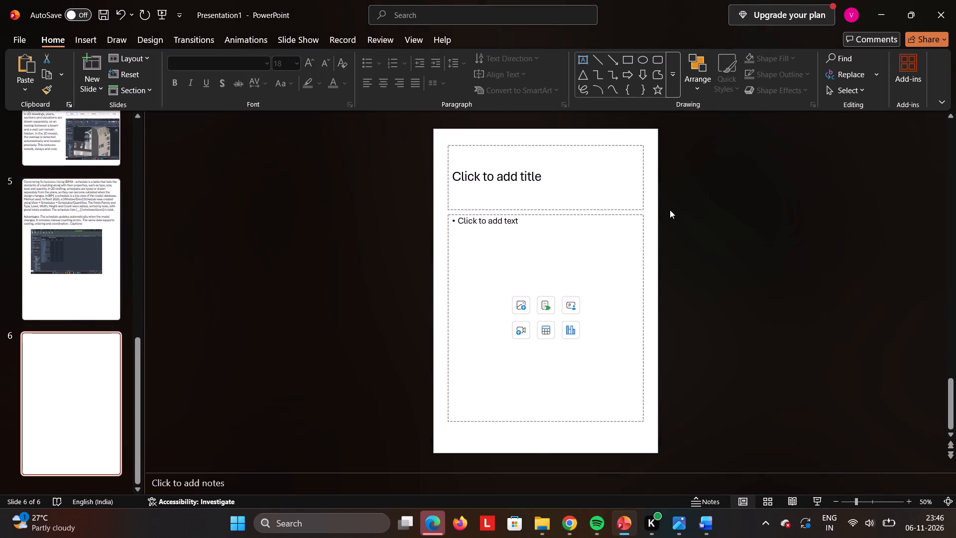
Remove the empty content placeholder from slide 6, leaving only the title placeholder.
{"action": "left_click_drag", "start_coordinate": [640, 215], "coordinate": [633, 225]}
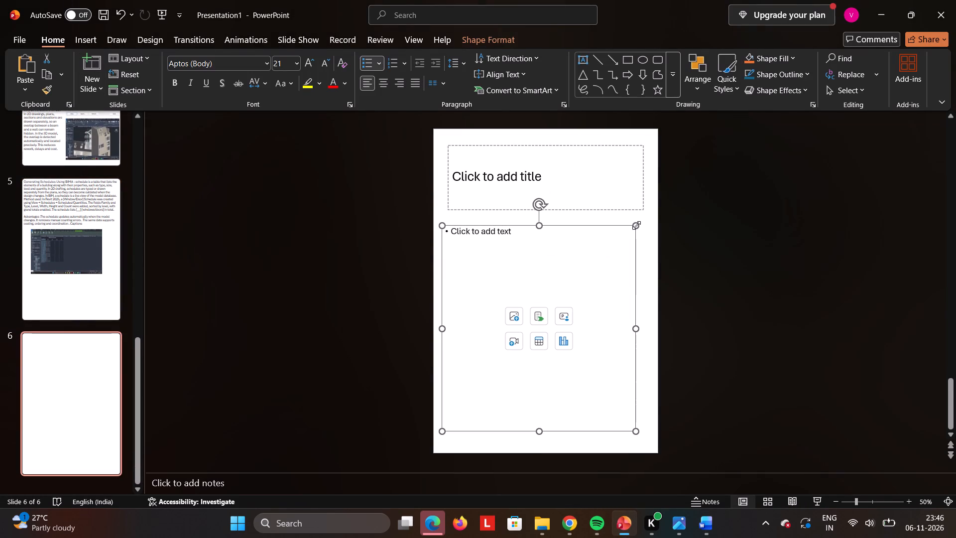
{"action": "left_click_drag", "start_coordinate": [636, 225], "coordinate": [450, 420]}
{"action": "left_click", "coordinate": [450, 420]}
{"action": "right_click", "coordinate": [450, 420]}
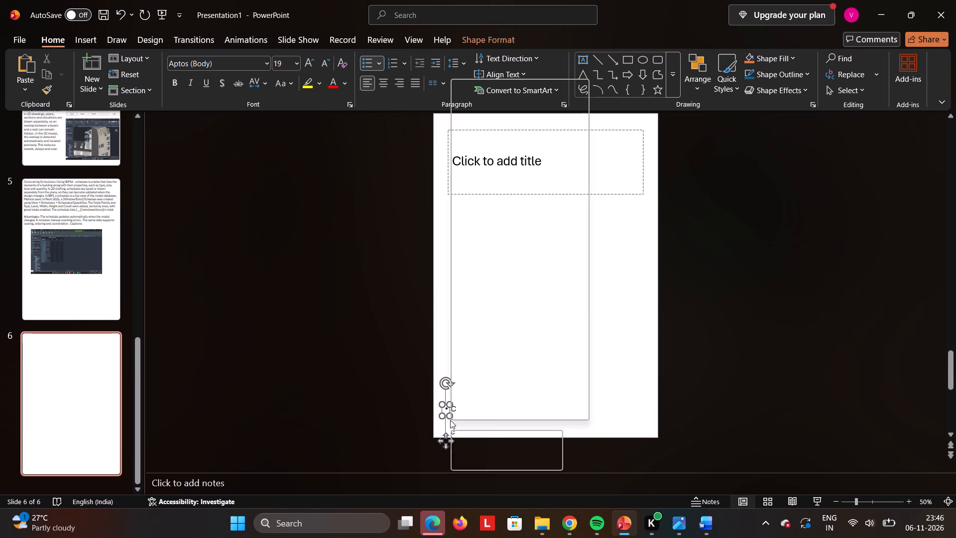
{"action": "left_click", "coordinate": [478, 106]}
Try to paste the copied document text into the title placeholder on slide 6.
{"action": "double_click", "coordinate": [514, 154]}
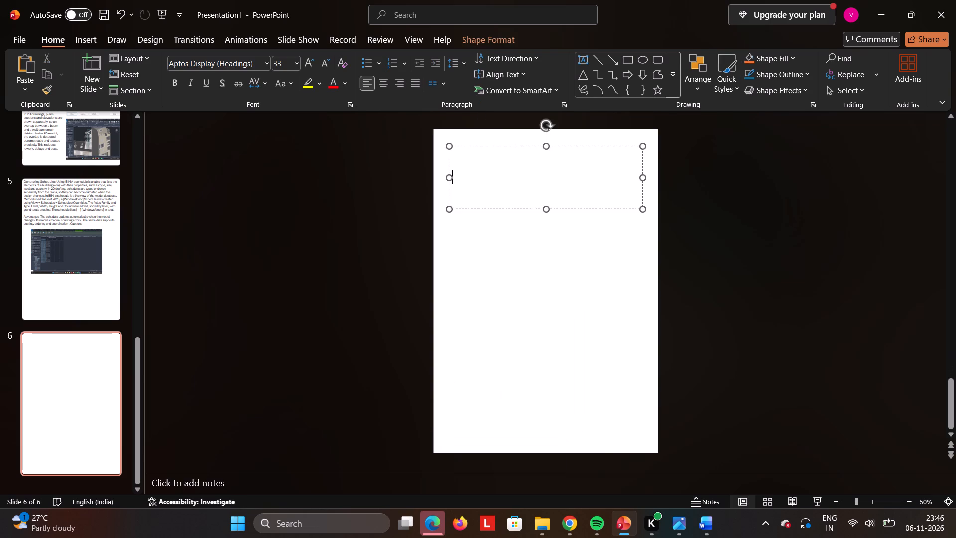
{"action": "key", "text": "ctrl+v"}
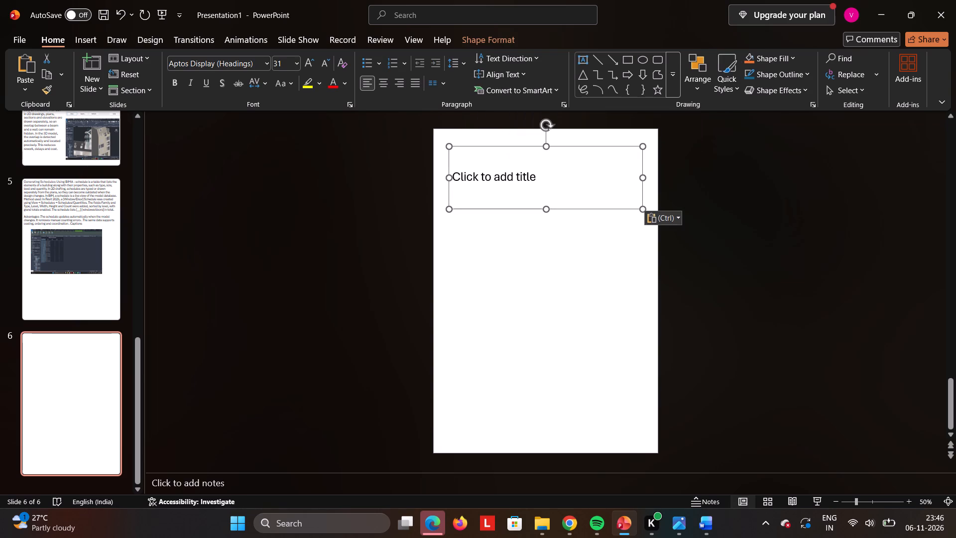
Switch back to Word and copy the text from the "BIM compared with 2D drawings" introduction back up to the document title.
{"action": "left_click", "coordinate": [697, 529]}
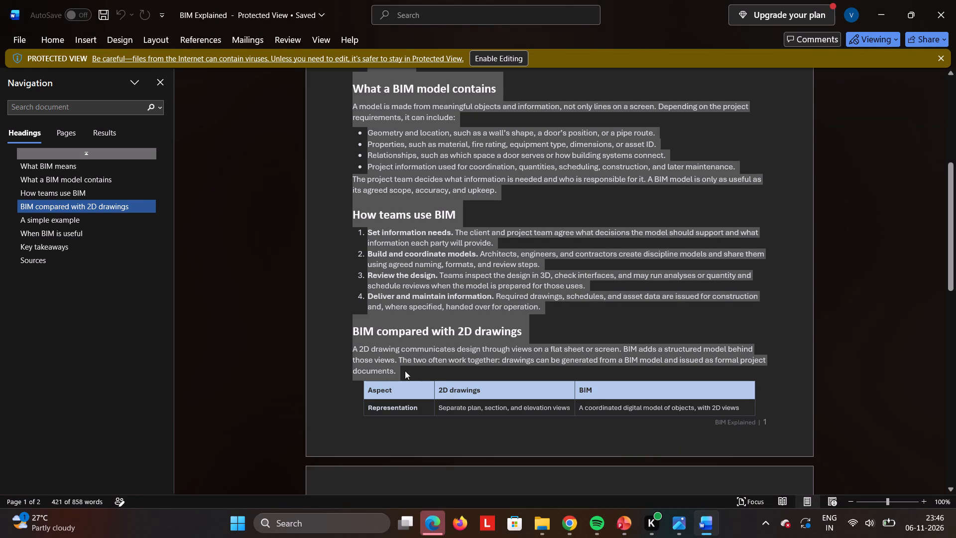
{"action": "left_click", "coordinate": [405, 371]}
{"action": "left_click_drag", "start_coordinate": [397, 369], "coordinate": [351, 24]}
{"action": "scroll", "coordinate": [368, 44], "scroll_direction": "down", "scroll_amount": 1}
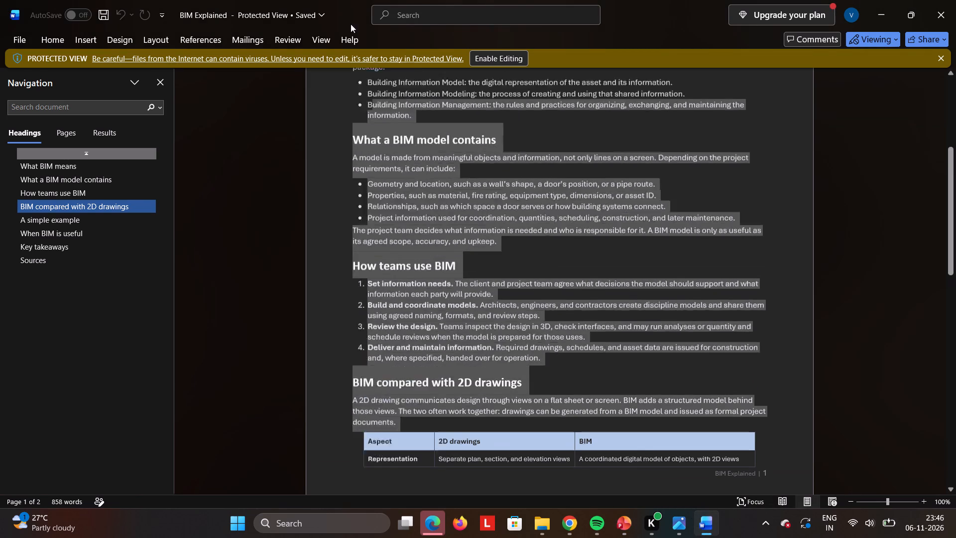
{"action": "scroll", "coordinate": [351, 24], "scroll_direction": "down", "scroll_amount": 1}
{"action": "left_click_drag", "start_coordinate": [351, 24], "coordinate": [375, 50]}
{"action": "key", "text": "ctrl+c"}
{"action": "key", "text": "ctrl+c"}
{"action": "key", "text": "ctrl+c"}
{"action": "key", "text": "ctrl+c"}
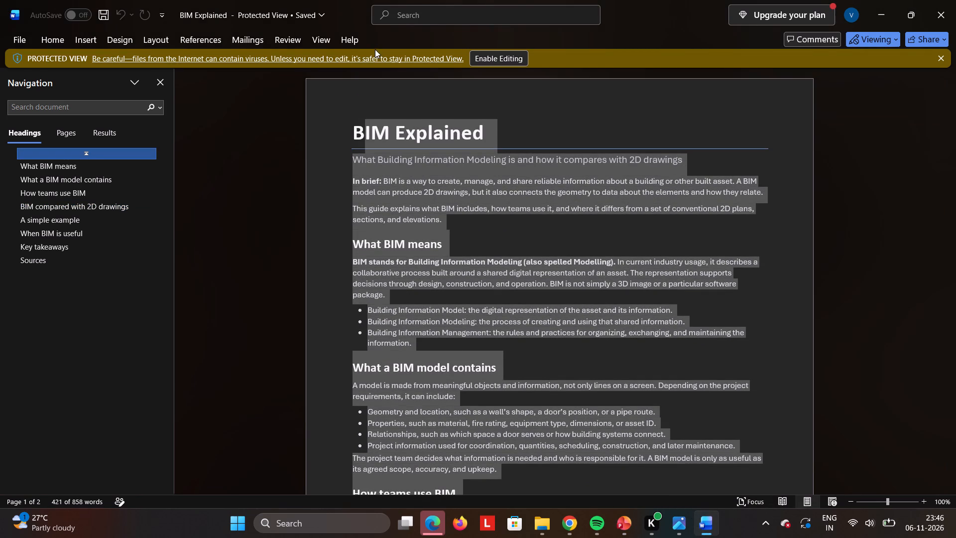
Return to PowerPoint and paste the copied BIM text into the title placeholder on slide 6.
{"action": "left_click", "coordinate": [624, 537]}
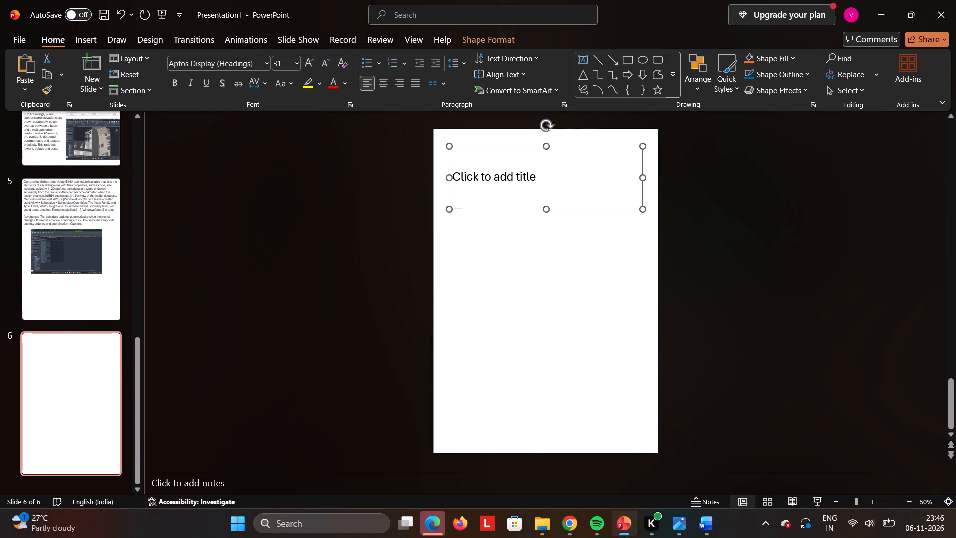
{"action": "left_click", "coordinate": [523, 195]}
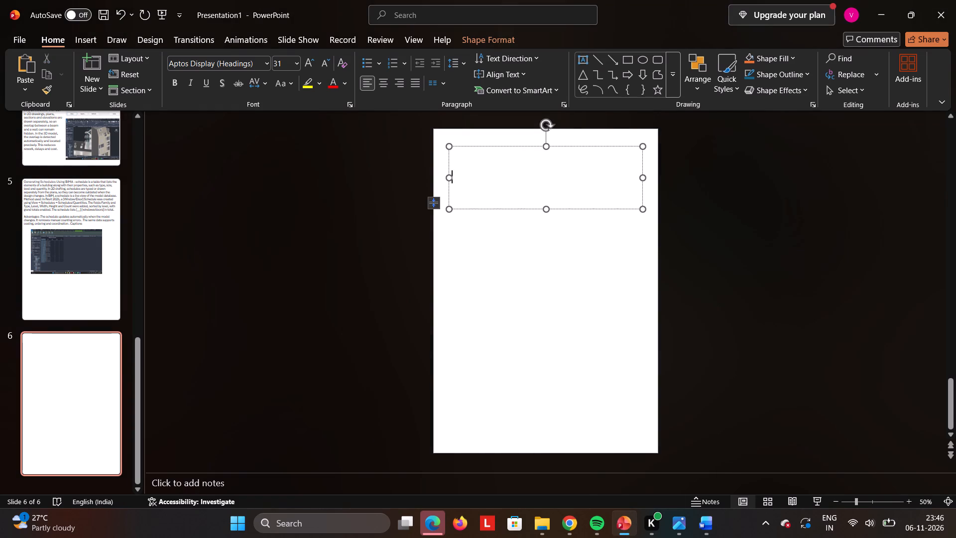
{"action": "key", "text": "ctrl+v"}
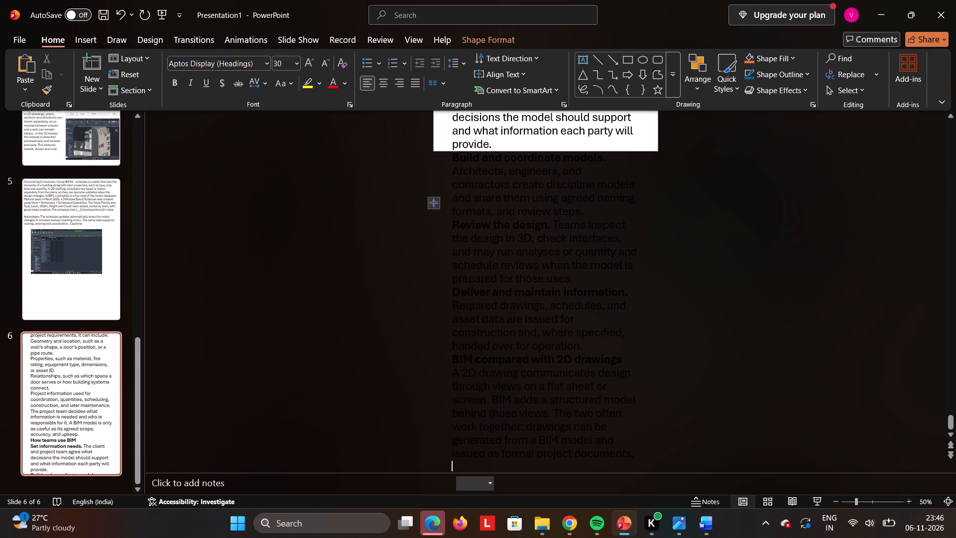
{"action": "right_click", "coordinate": [568, 275]}
{"action": "scroll", "coordinate": [568, 275], "scroll_direction": "down", "scroll_amount": 5}
{"action": "left_click", "coordinate": [955, 208]}
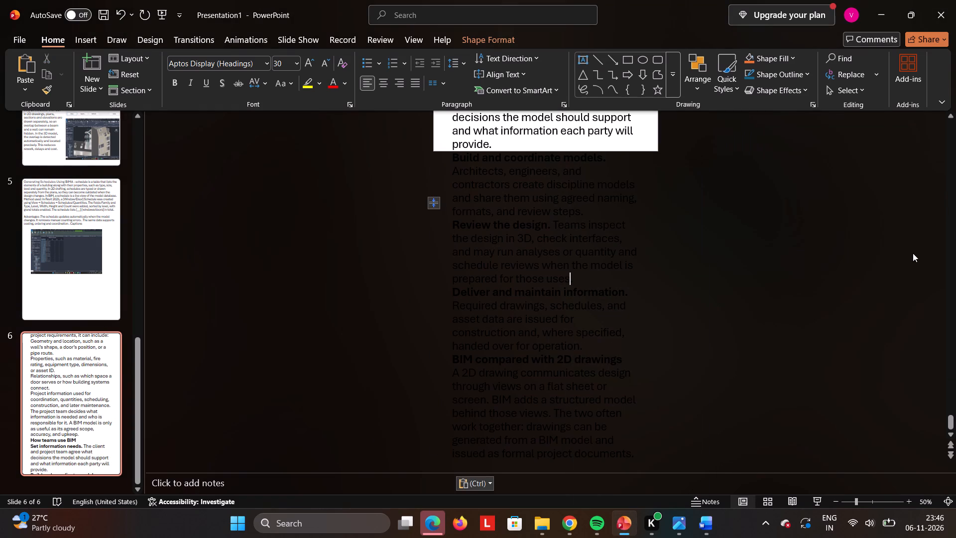
Widen the text placeholder on slide 6 to span the full width of the slide.
{"action": "scroll", "coordinate": [913, 253], "scroll_direction": "down", "scroll_amount": 7, "text": "ctrl"}
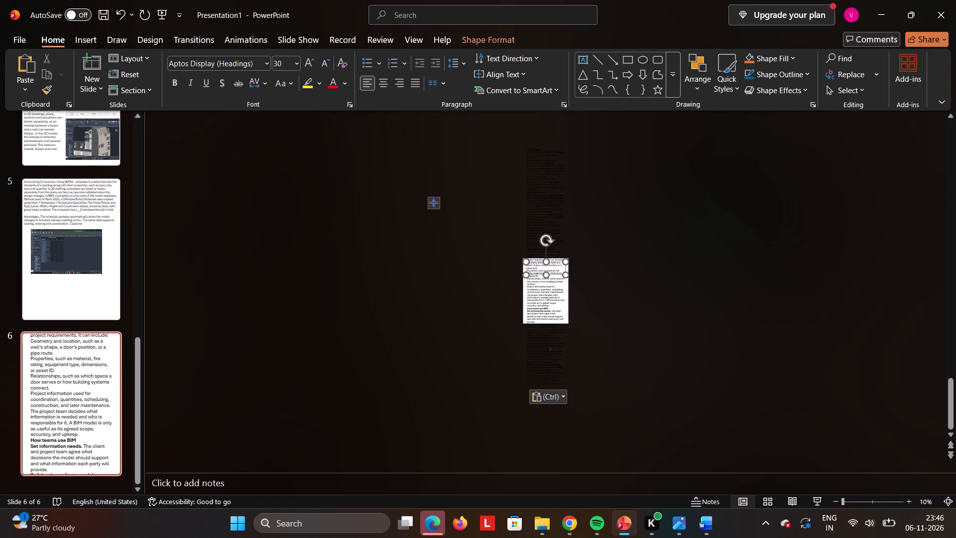
{"action": "left_click", "coordinate": [523, 235]}
{"action": "left_click_drag", "start_coordinate": [523, 235], "coordinate": [569, 277]}
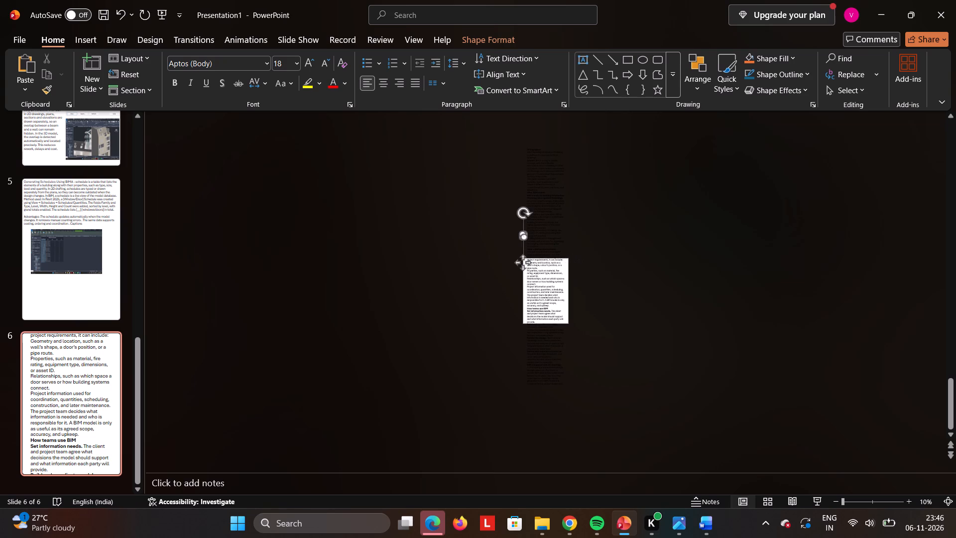
{"action": "left_click_drag", "start_coordinate": [569, 277], "coordinate": [567, 278]}
{"action": "left_click", "coordinate": [567, 278]}
{"action": "left_click_drag", "start_coordinate": [561, 278], "coordinate": [568, 278]}
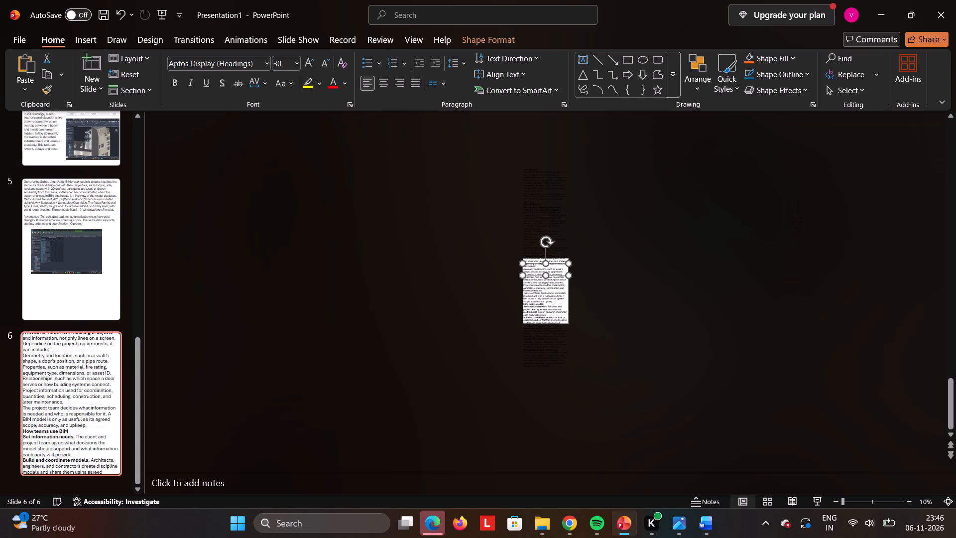
Set the font size of the pasted text on slide 6 to 18, from the heading through the last paragraph.
{"action": "left_click_drag", "start_coordinate": [564, 321], "coordinate": [494, 144]}
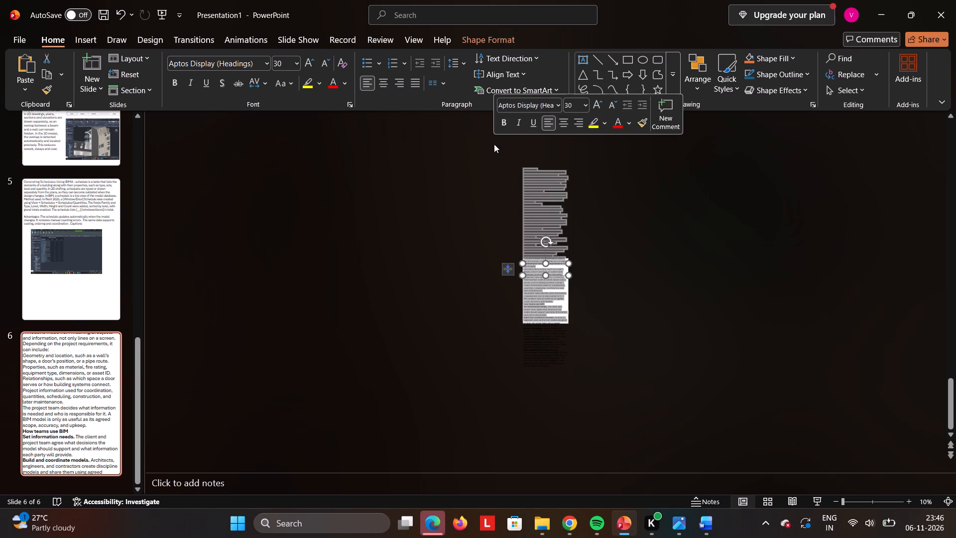
{"action": "left_click", "coordinate": [518, 167]}
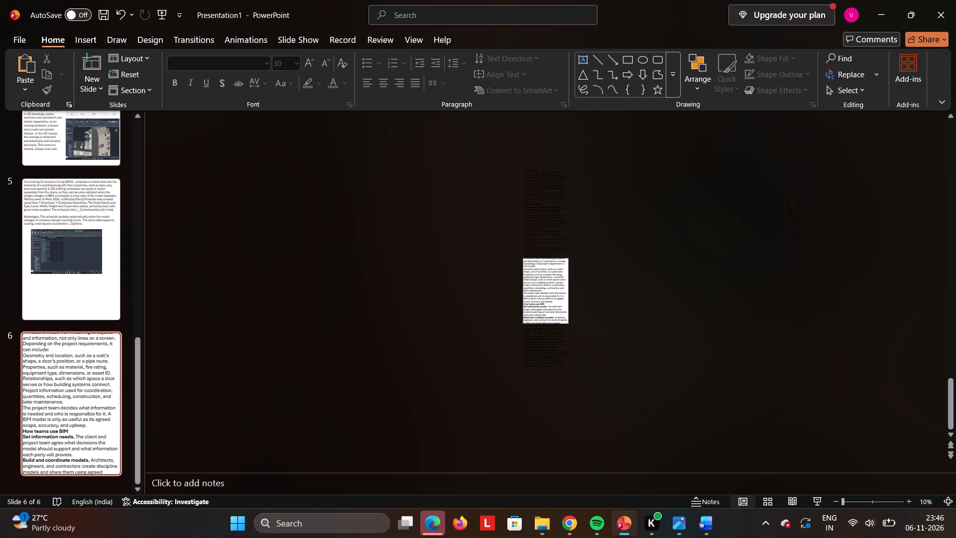
{"action": "left_click", "coordinate": [527, 169]}
{"action": "left_click_drag", "start_coordinate": [527, 169], "coordinate": [608, 431]}
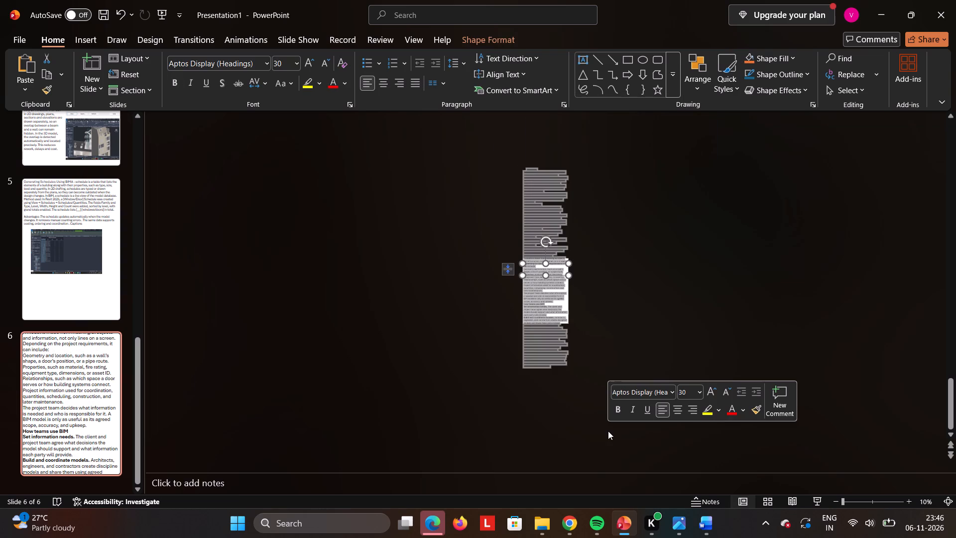
{"action": "left_click", "coordinate": [702, 392]}
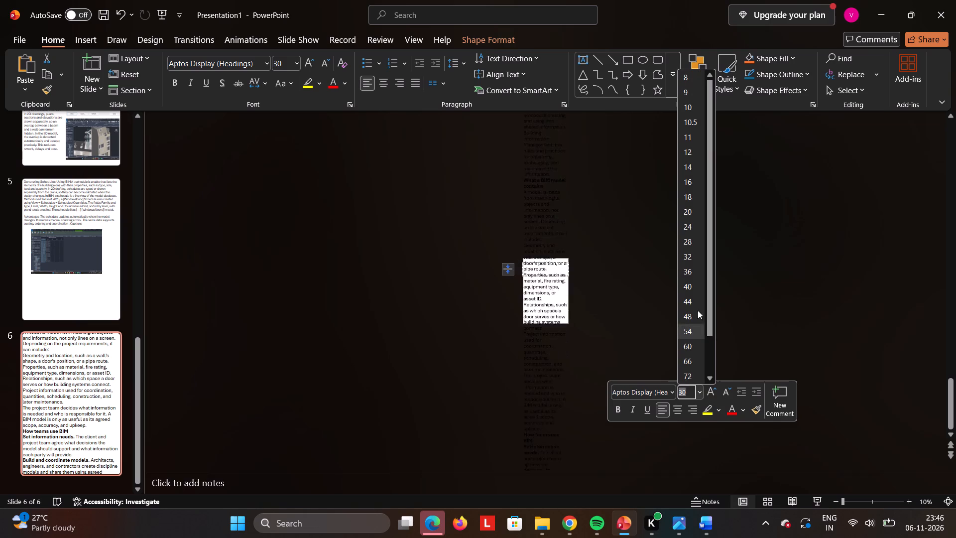
{"action": "left_click", "coordinate": [692, 192]}
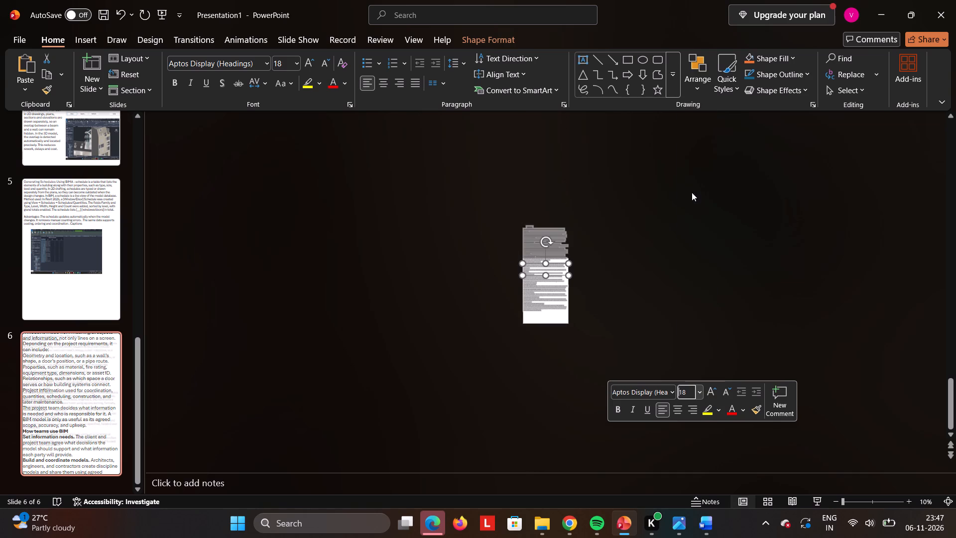
Move the text placeholder down so that the BIM text starts near the top edge of slide 6.
{"action": "left_click_drag", "start_coordinate": [557, 295], "coordinate": [558, 305]}
{"action": "left_click", "coordinate": [558, 305]}
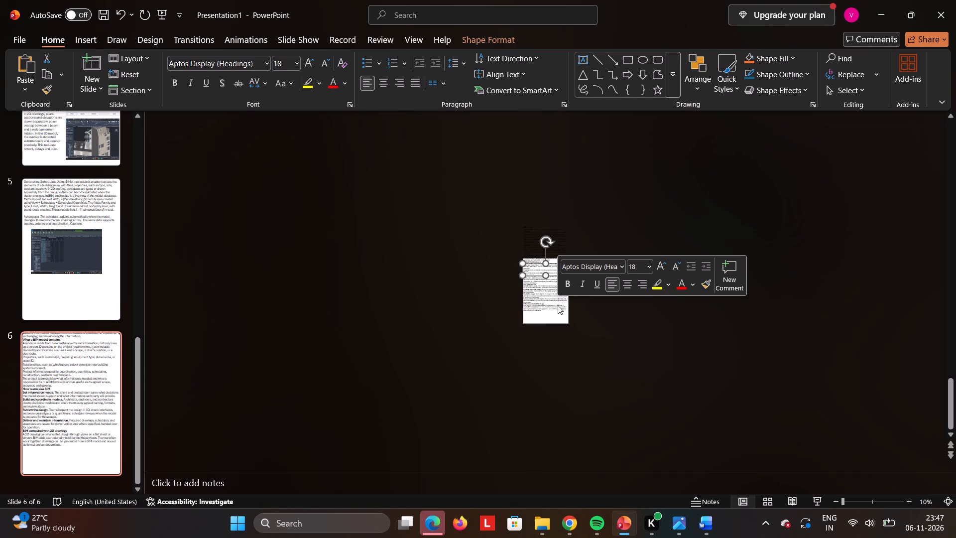
{"action": "left_click_drag", "start_coordinate": [558, 311], "coordinate": [550, 309]}
{"action": "left_click", "coordinate": [550, 309]}
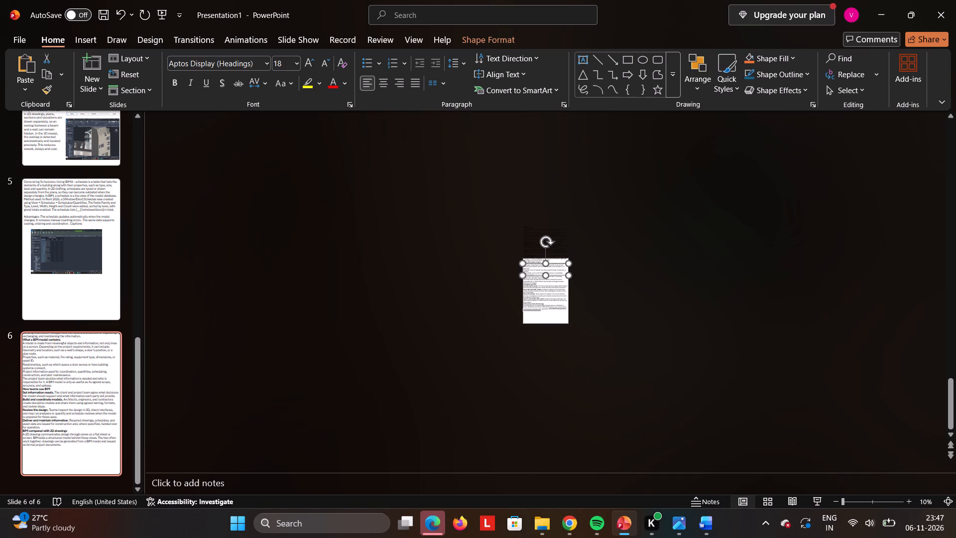
{"action": "scroll", "coordinate": [549, 309], "scroll_direction": "up", "scroll_amount": 2, "text": "ctrl"}
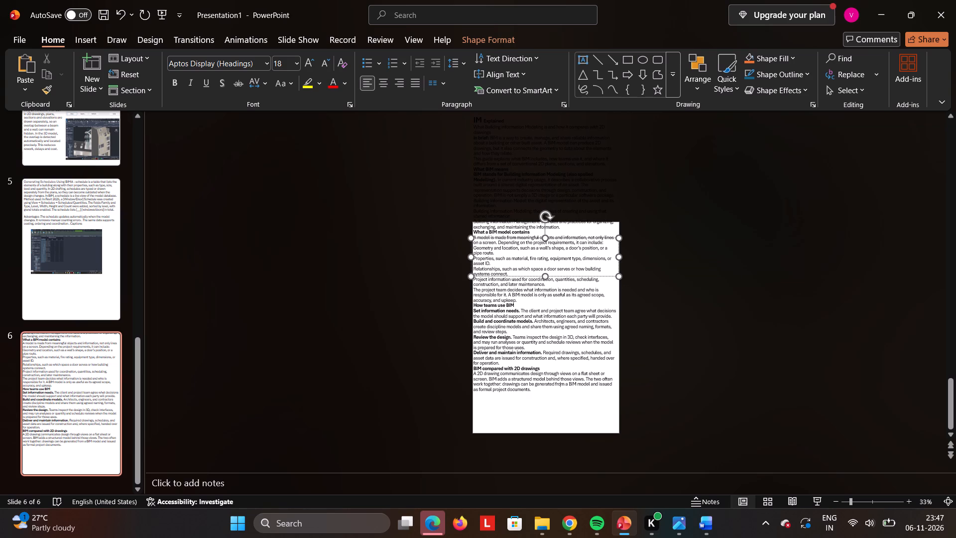
{"action": "left_click", "coordinate": [552, 389]}
{"action": "left_click_drag", "start_coordinate": [591, 276], "coordinate": [598, 304]}
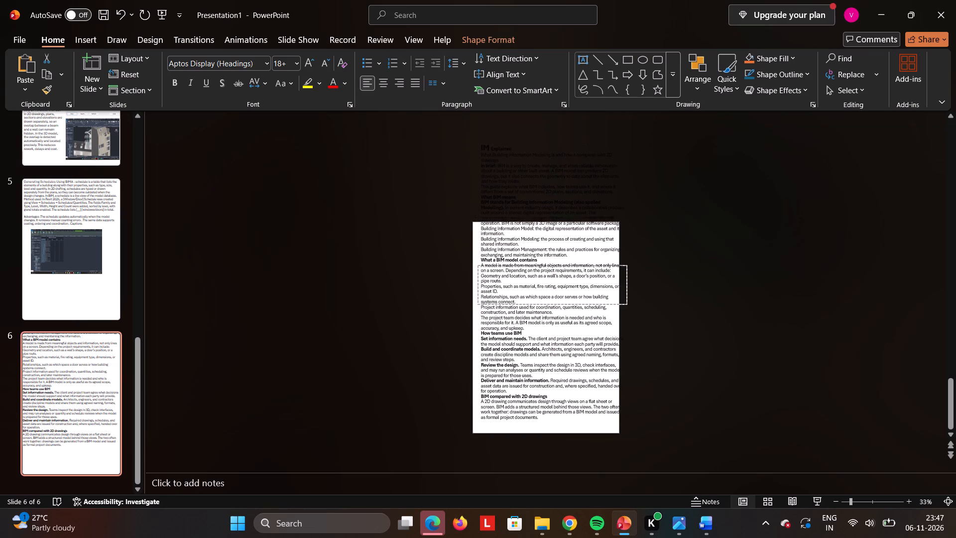
{"action": "left_click_drag", "start_coordinate": [598, 304], "coordinate": [591, 400]}
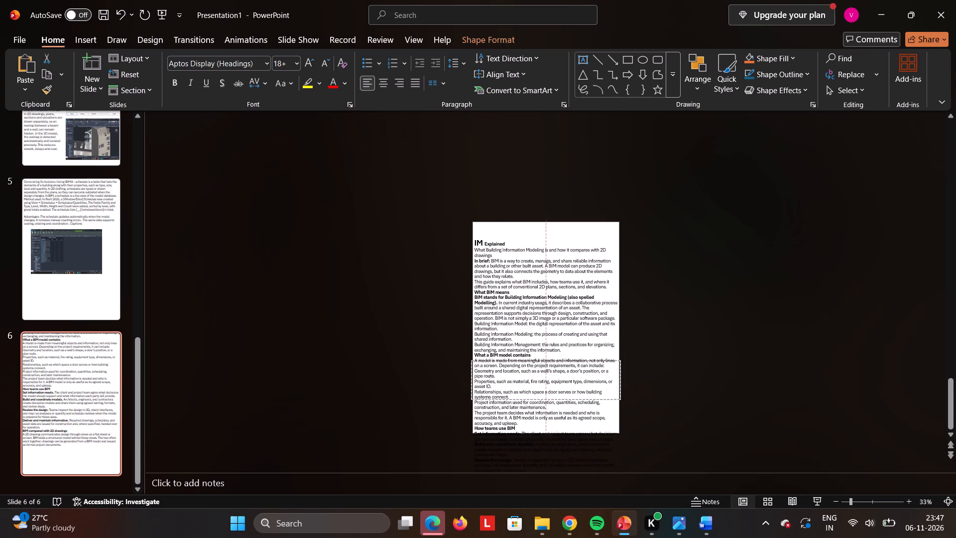
{"action": "left_click_drag", "start_coordinate": [591, 400], "coordinate": [603, 391]}
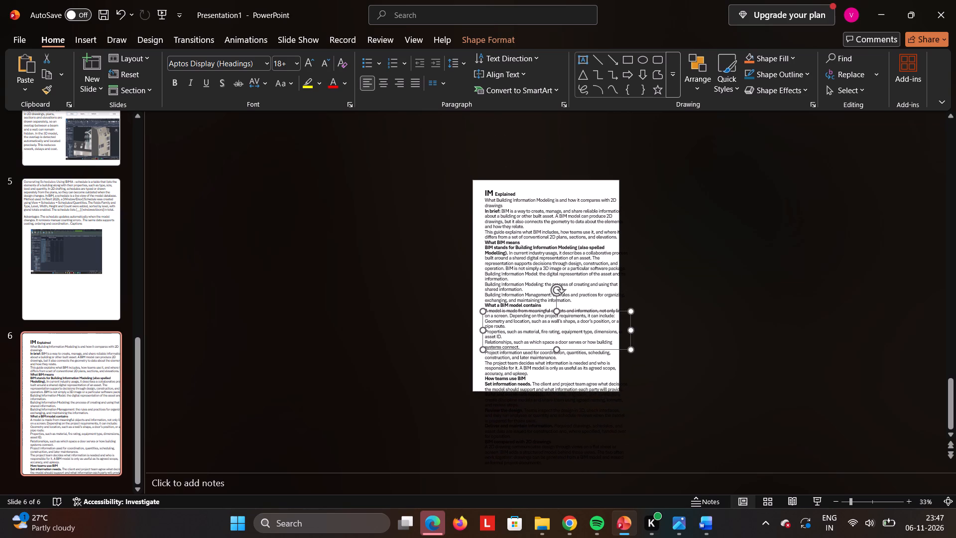
Replace the enlarged "IM" at the start of slide 6's heading with "BIM" so that it reads "BIM Explained".
{"action": "left_click", "coordinate": [486, 195]}
{"action": "double_click", "coordinate": [495, 195]}
{"action": "left_click", "coordinate": [492, 195]}
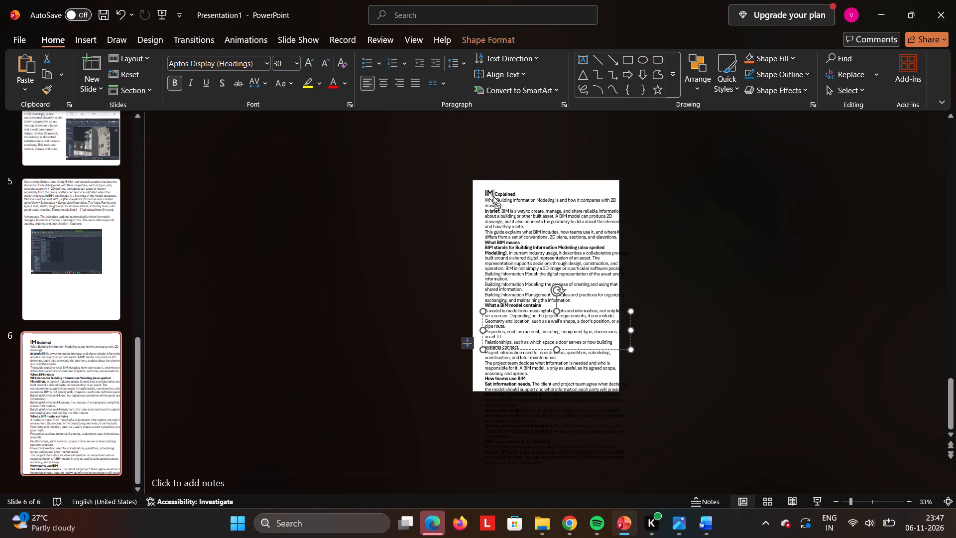
{"action": "left_click_drag", "start_coordinate": [492, 195], "coordinate": [486, 195]}
{"action": "left_click_drag", "start_coordinate": [493, 194], "coordinate": [487, 194]}
{"action": "left_click_drag", "start_coordinate": [487, 194], "coordinate": [481, 193]}
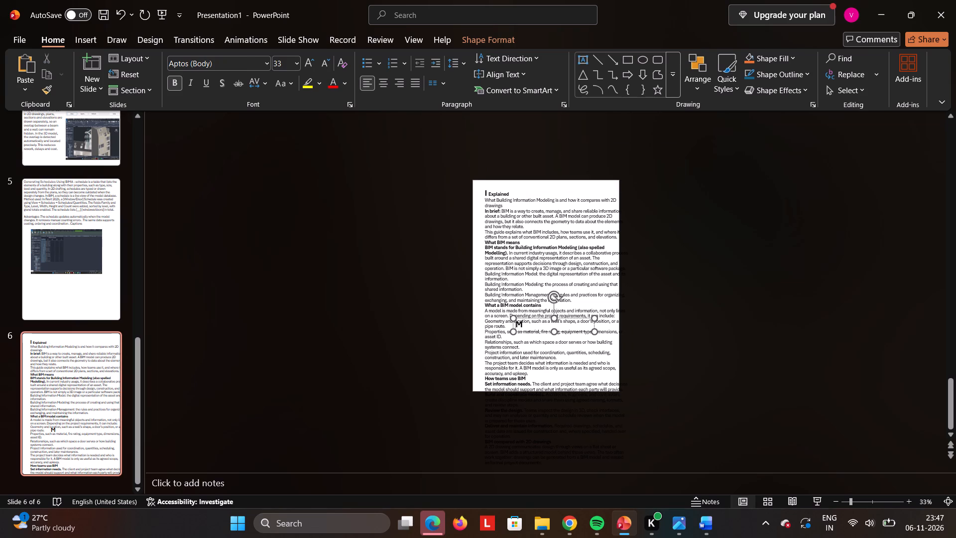
{"action": "left_click_drag", "start_coordinate": [488, 191], "coordinate": [474, 191]}
{"action": "key", "text": "BackSpace"}
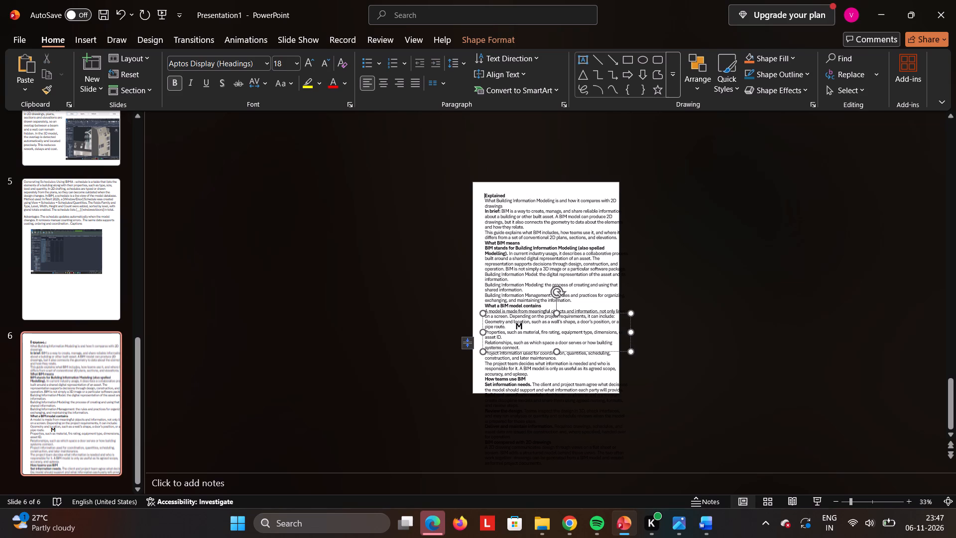
{"action": "type", "text": "BIKM"}
{"action": "key", "text": "BackSpace"}
{"action": "key", "text": "BackSpace"}
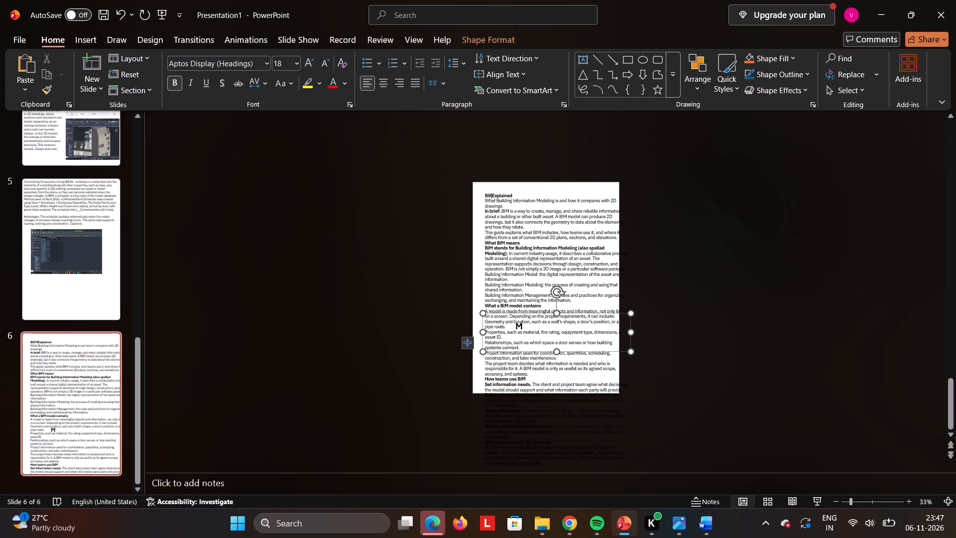
{"action": "type", "text": "M"}
{"action": "key", "text": "space"}
Move the text placeholder up so that the "BIM Explained" heading sits at the top edge of slide 6.
{"action": "scroll", "coordinate": [474, 191], "scroll_direction": "down", "scroll_amount": 2}
{"action": "scroll", "coordinate": [498, 278], "scroll_direction": "down", "scroll_amount": 2}
{"action": "left_click_drag", "start_coordinate": [490, 311], "coordinate": [481, 301]}
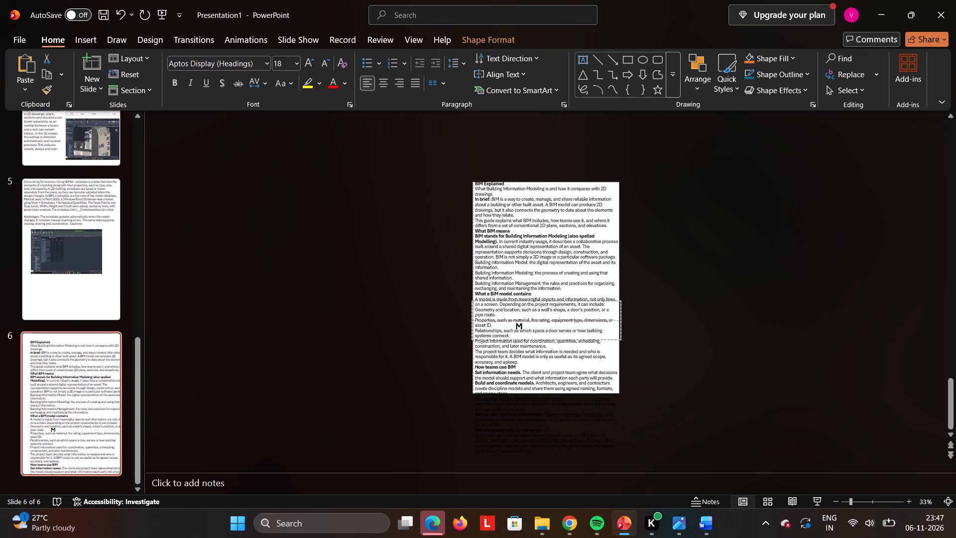
{"action": "left_click_drag", "start_coordinate": [481, 301], "coordinate": [486, 301]}
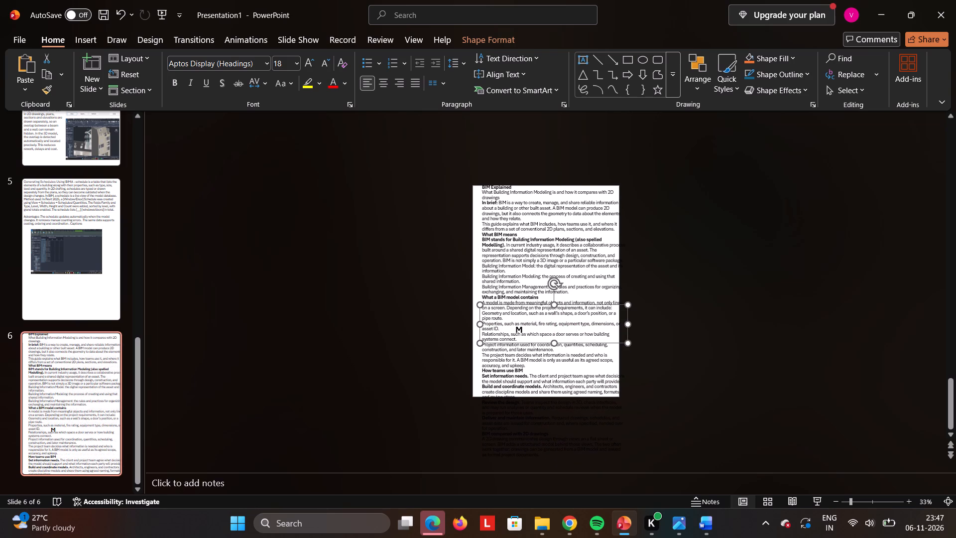
Copy the text from "How teams use BIM" through the last paragraph on slide 6 and delete it from the slide.
{"action": "left_click_drag", "start_coordinate": [481, 371], "coordinate": [484, 371]}
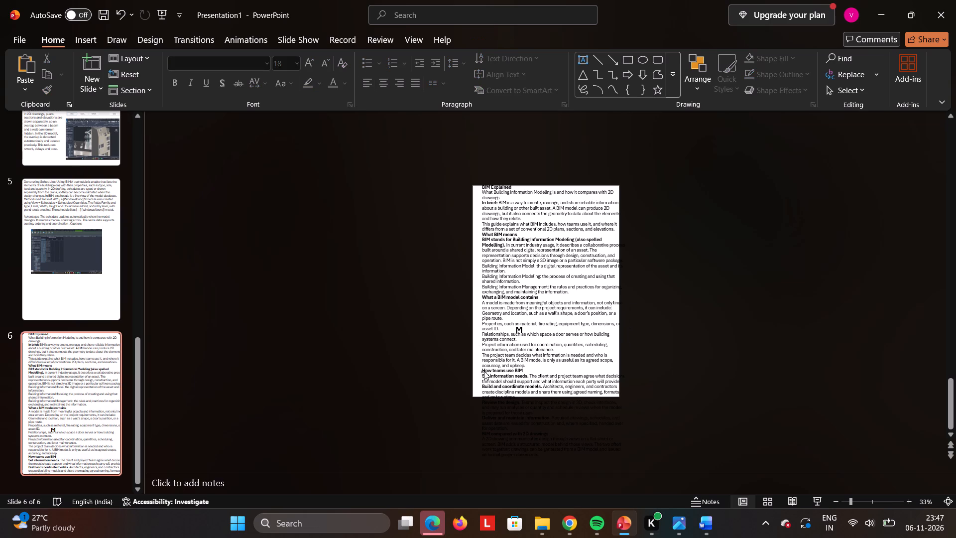
{"action": "left_click_drag", "start_coordinate": [484, 371], "coordinate": [567, 426]}
{"action": "left_click_drag", "start_coordinate": [480, 371], "coordinate": [485, 370]}
{"action": "double_click", "coordinate": [485, 370]}
{"action": "left_click_drag", "start_coordinate": [485, 370], "coordinate": [625, 478]}
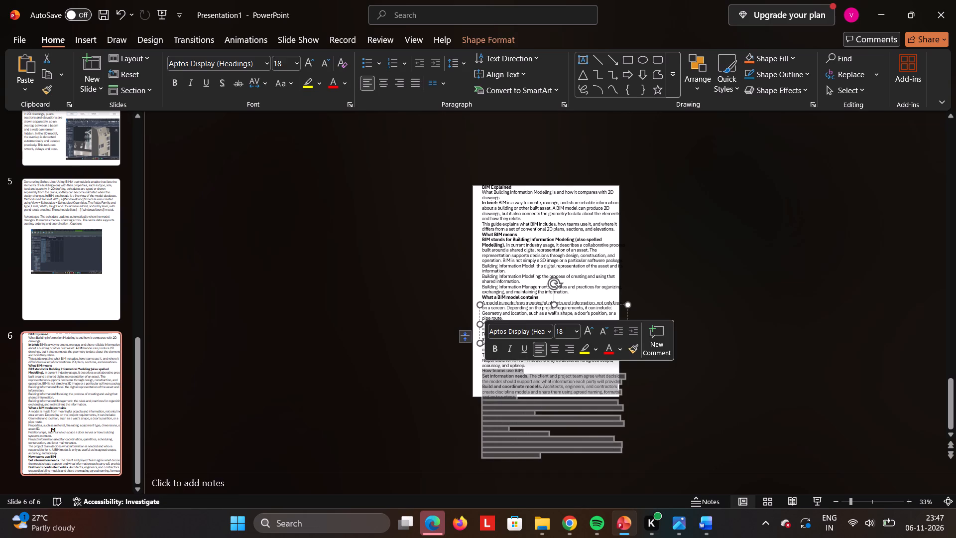
{"action": "left_click_drag", "start_coordinate": [625, 478], "coordinate": [640, 520]}
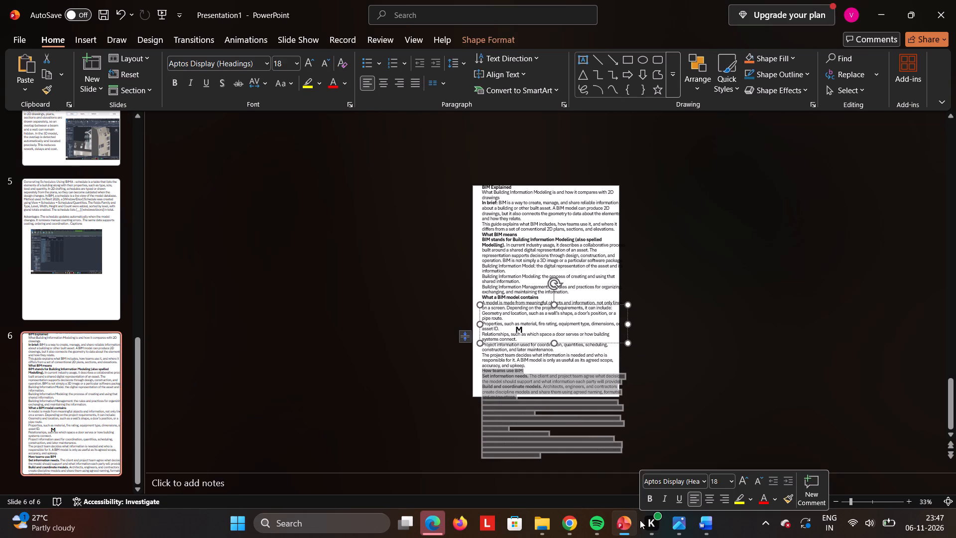
{"action": "key", "text": "ctrl+c"}
{"action": "key", "text": "ctrl+c"}
{"action": "key", "text": "ctrl+c"}
{"action": "key", "text": "ctrl+c"}
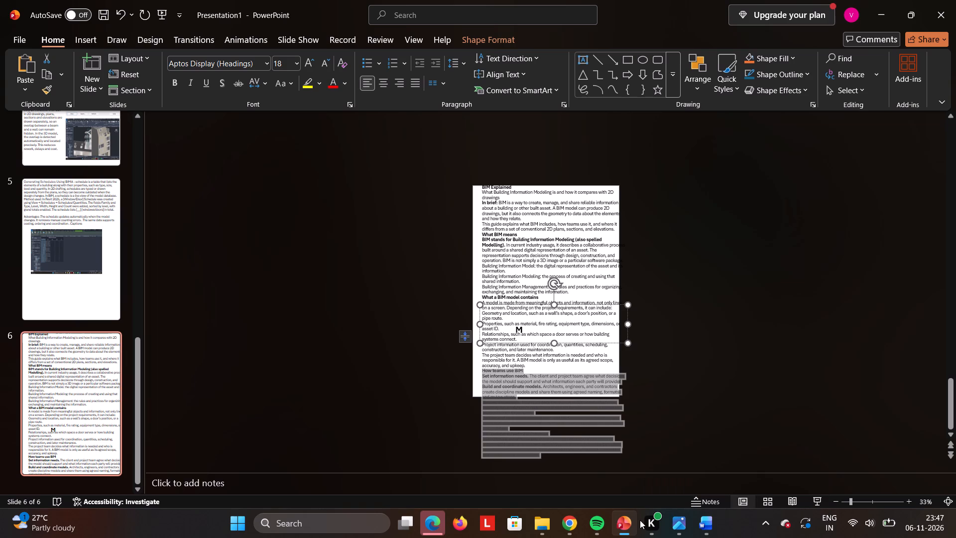
{"action": "key", "text": "BackSpace"}
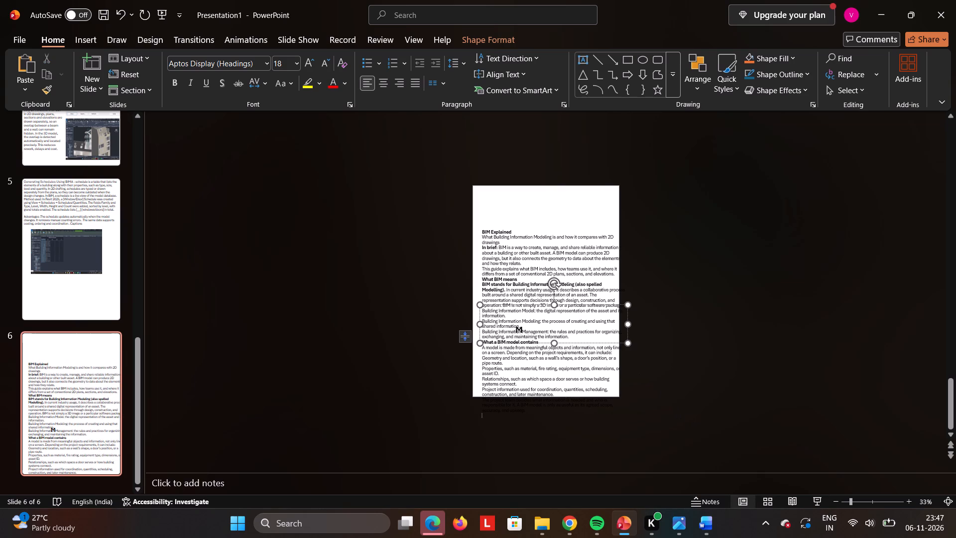
Move the text placeholder so that the remaining text fits within slide 6, from the heading to the last paragraph.
{"action": "left_click_drag", "start_coordinate": [603, 342], "coordinate": [601, 335]}
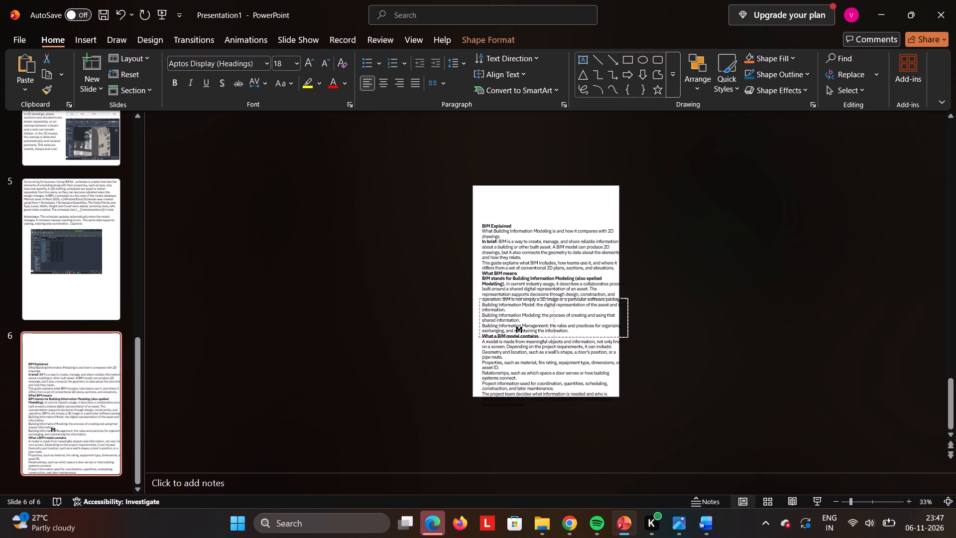
{"action": "left_click_drag", "start_coordinate": [601, 335], "coordinate": [597, 312]}
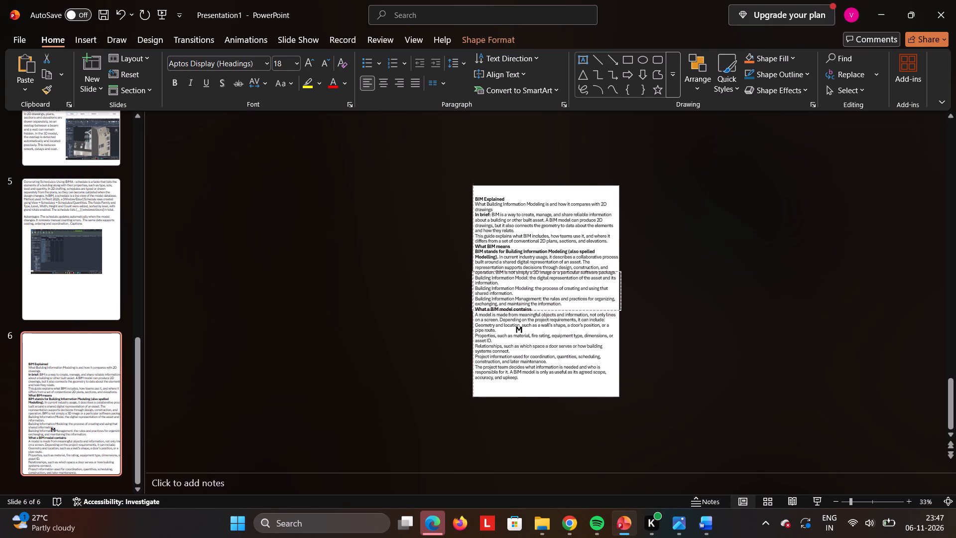
{"action": "left_click_drag", "start_coordinate": [597, 312], "coordinate": [597, 304]}
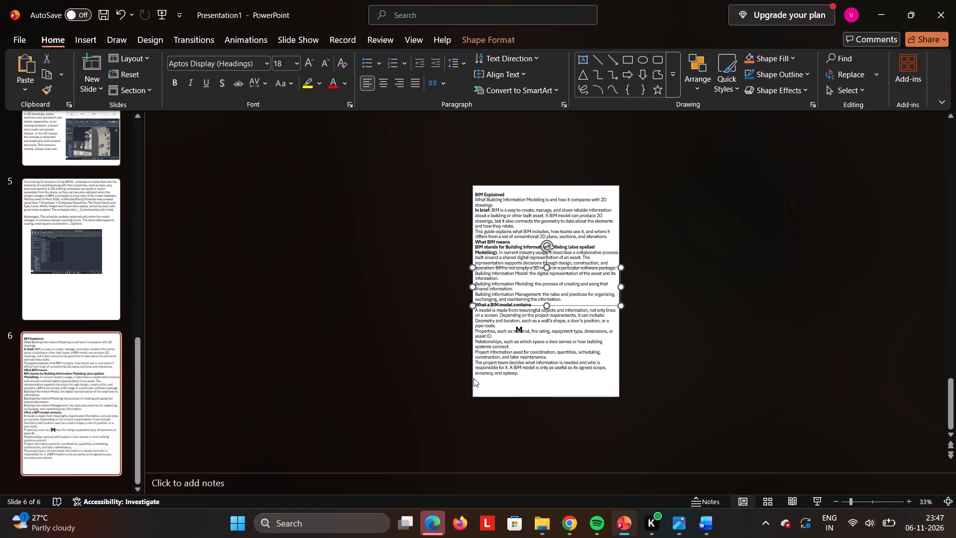
Add a new slide after slide 6 and select it.
{"action": "left_click", "coordinate": [369, 290]}
{"action": "left_click", "coordinate": [83, 49]}
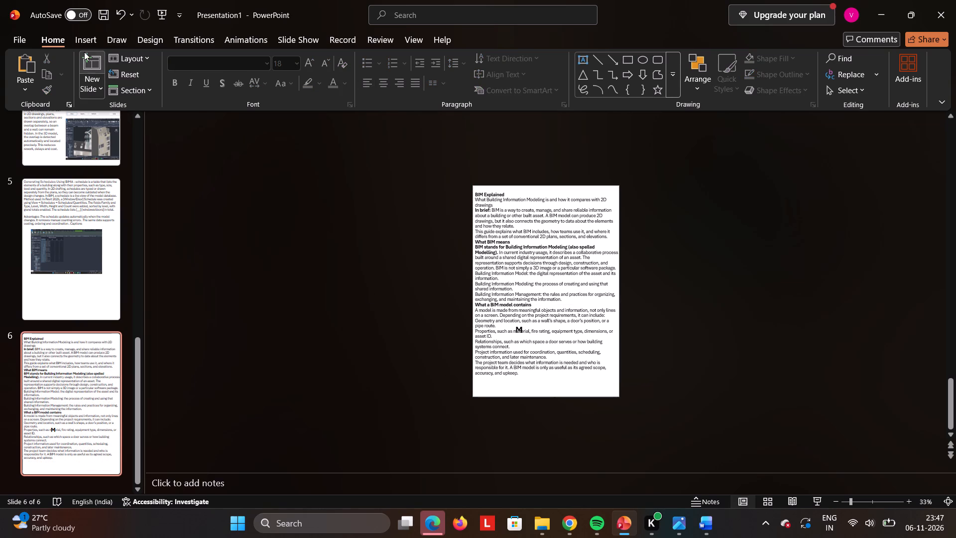
{"action": "left_click", "coordinate": [84, 52]}
{"action": "left_click", "coordinate": [81, 381]}
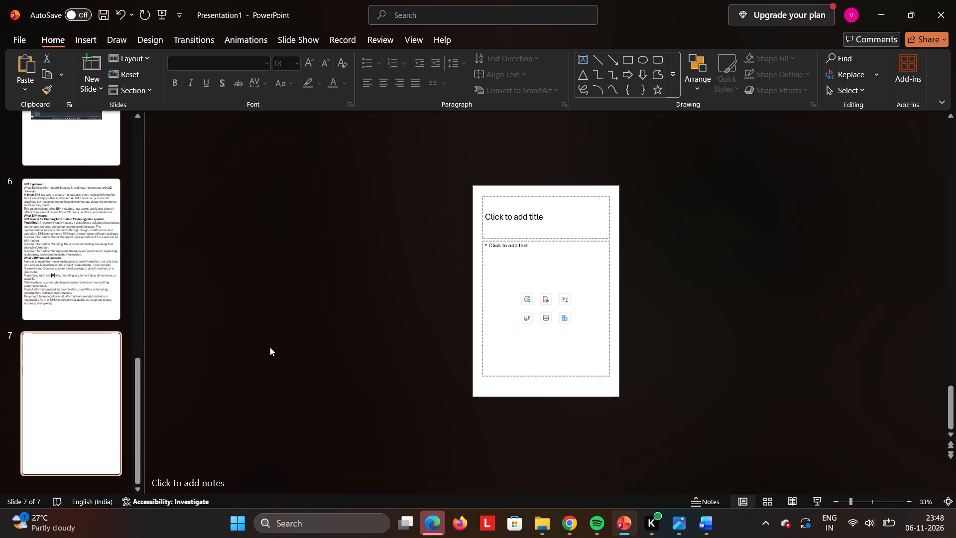
Shrink the content placeholder on slide 7 and cut it from the slide.
{"action": "left_click", "coordinate": [603, 251]}
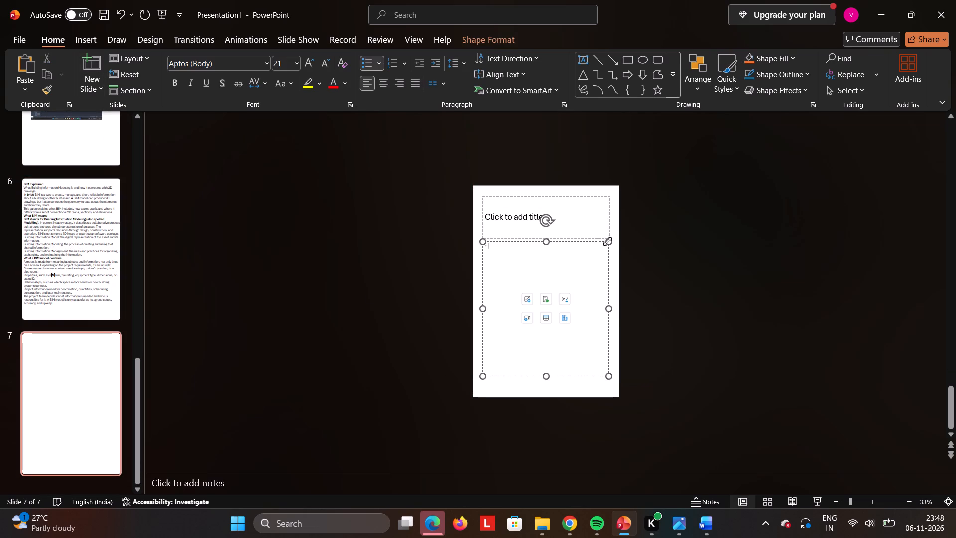
{"action": "left_click_drag", "start_coordinate": [607, 241], "coordinate": [491, 369]}
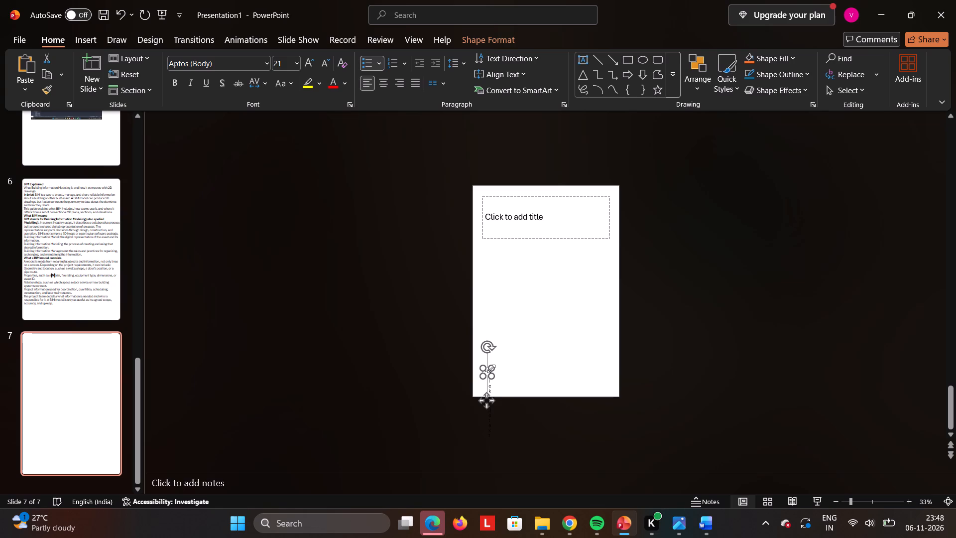
{"action": "left_click", "coordinate": [491, 369]}
{"action": "right_click", "coordinate": [491, 369]}
{"action": "left_click", "coordinate": [525, 58]}
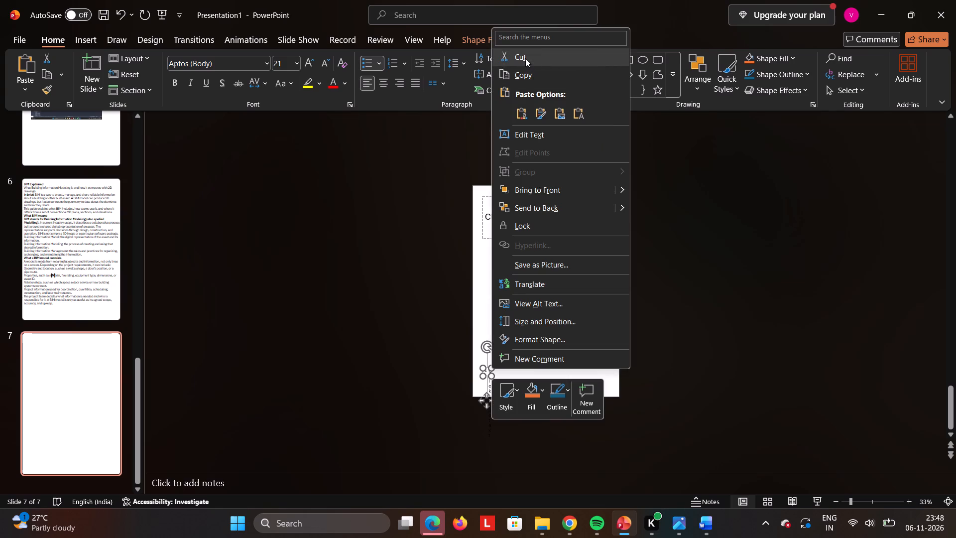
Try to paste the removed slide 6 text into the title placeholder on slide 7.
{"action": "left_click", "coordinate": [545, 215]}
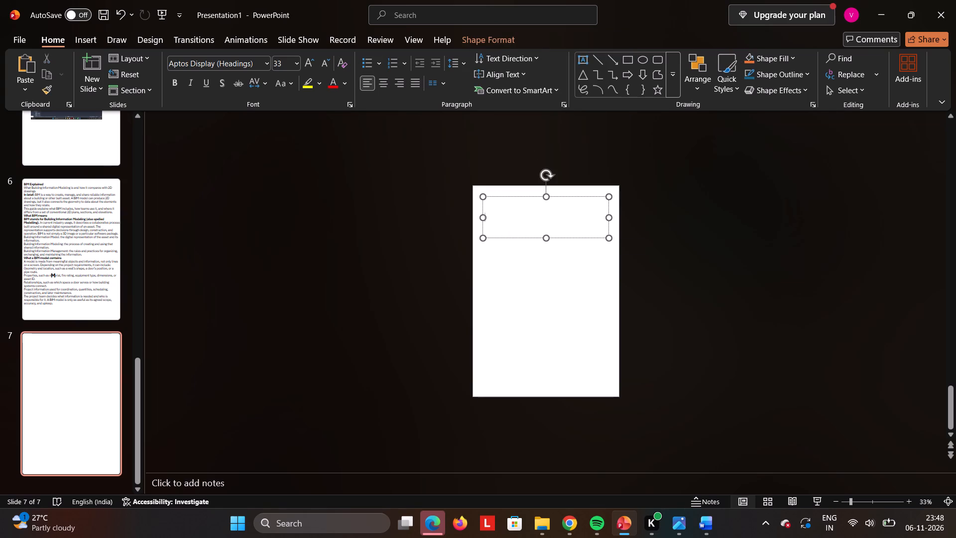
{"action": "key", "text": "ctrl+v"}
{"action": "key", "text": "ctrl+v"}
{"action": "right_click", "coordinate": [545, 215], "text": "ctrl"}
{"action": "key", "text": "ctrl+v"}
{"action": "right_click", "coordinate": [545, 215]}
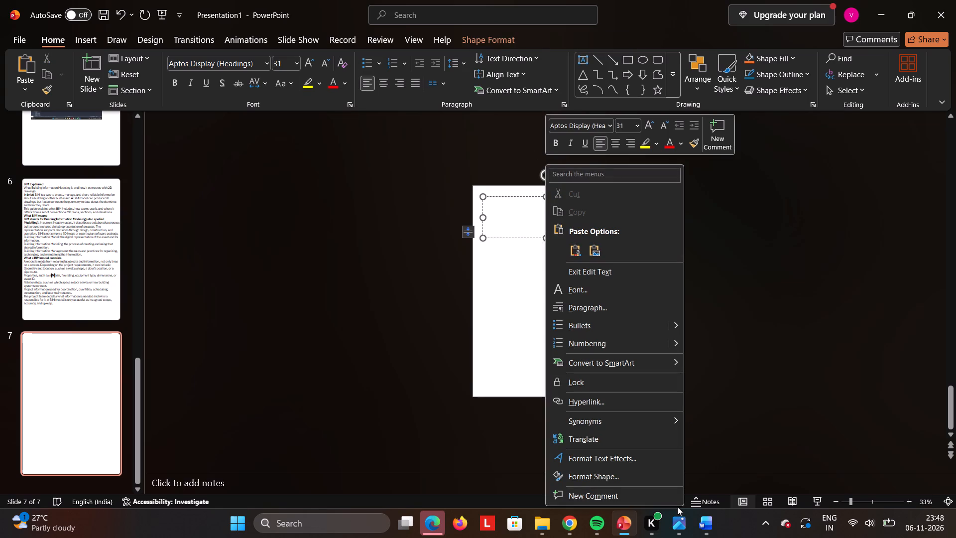
Switch to the "BIM Explained" Word document and copy the text from "How teams use BIM" through the paragraph above the comparison table.
{"action": "left_click", "coordinate": [709, 521]}
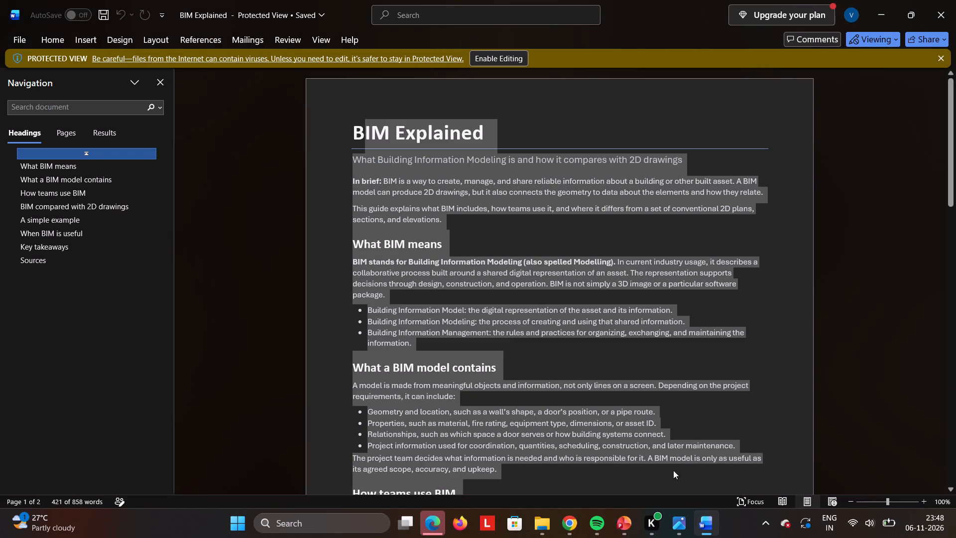
{"action": "scroll", "coordinate": [612, 438], "scroll_direction": "down", "scroll_amount": 4}
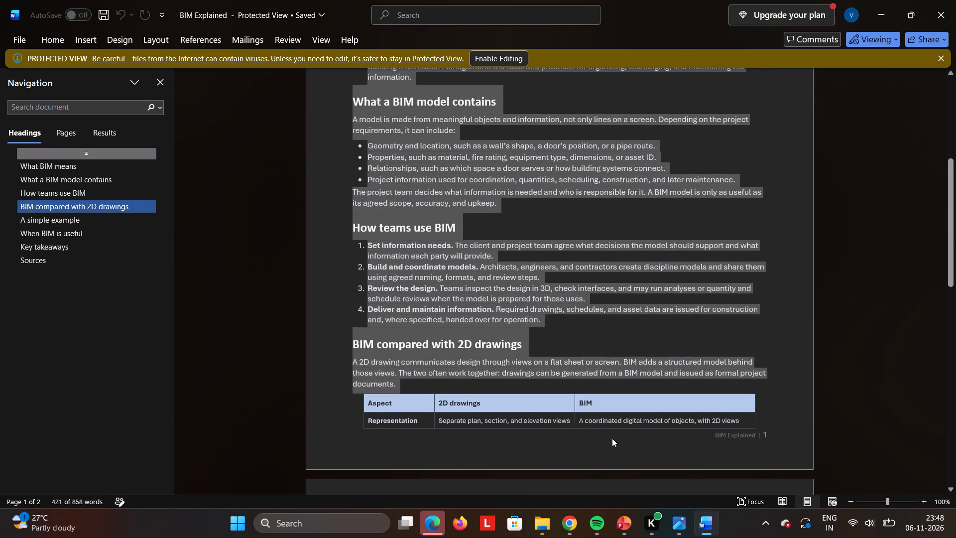
{"action": "left_click", "coordinate": [354, 226]}
{"action": "left_click_drag", "start_coordinate": [354, 226], "coordinate": [505, 392]}
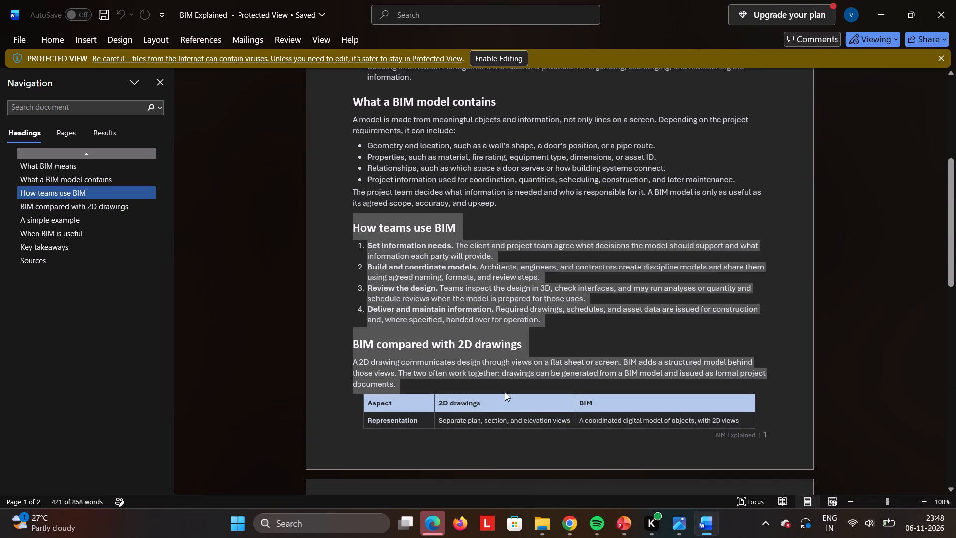
{"action": "left_click_drag", "start_coordinate": [505, 392], "coordinate": [569, 318]}
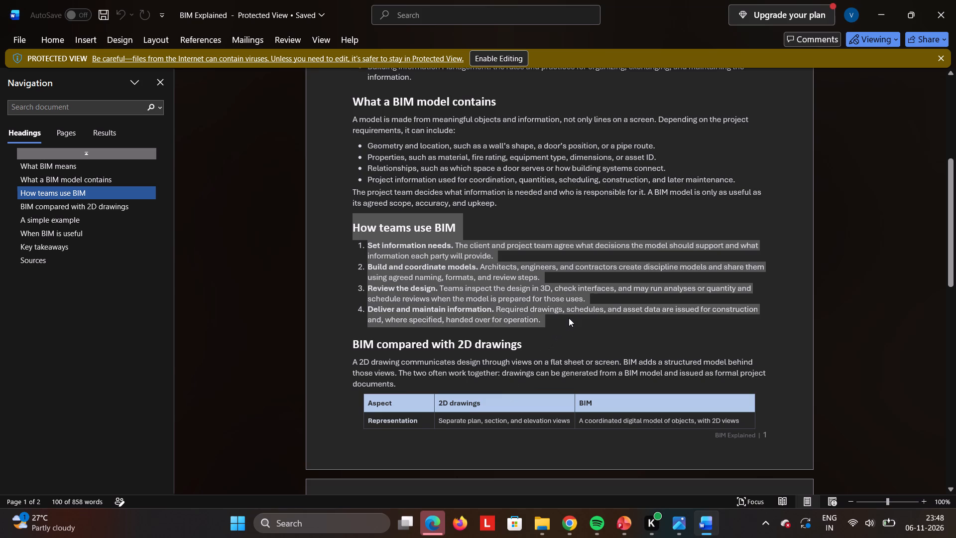
{"action": "left_click_drag", "start_coordinate": [354, 223], "coordinate": [393, 262]}
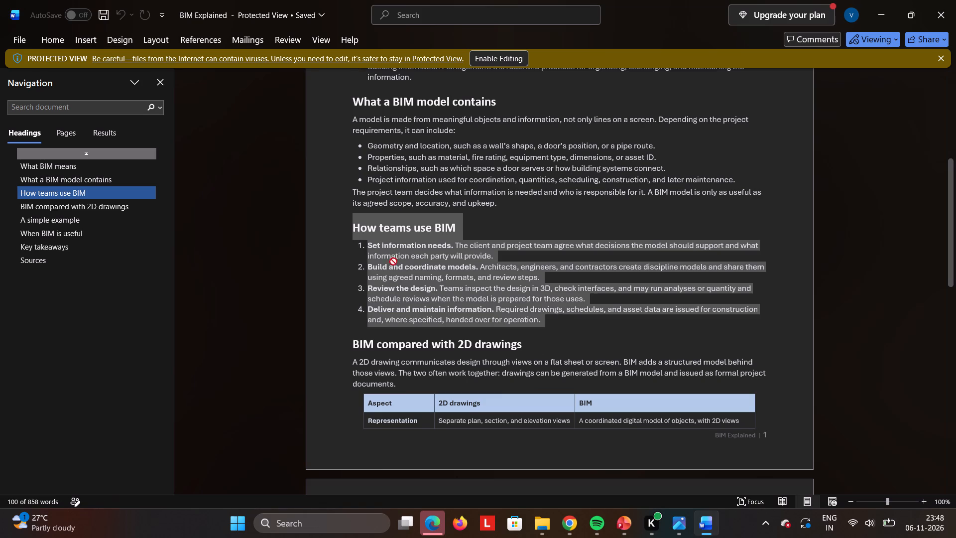
{"action": "left_click_drag", "start_coordinate": [393, 262], "coordinate": [411, 348]}
{"action": "left_click_drag", "start_coordinate": [401, 385], "coordinate": [346, 249]}
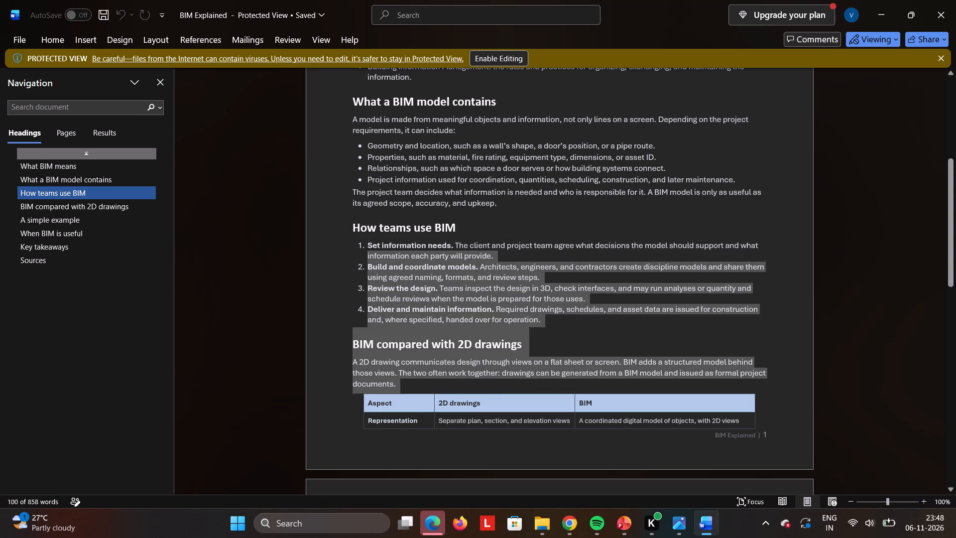
{"action": "left_click_drag", "start_coordinate": [346, 249], "coordinate": [340, 226]}
{"action": "key", "text": "ctrl+c"}
{"action": "right_click", "coordinate": [340, 226], "text": "ctrl"}
{"action": "key", "text": "ctrl+c"}
{"action": "right_click", "coordinate": [340, 226], "text": "ctrl"}
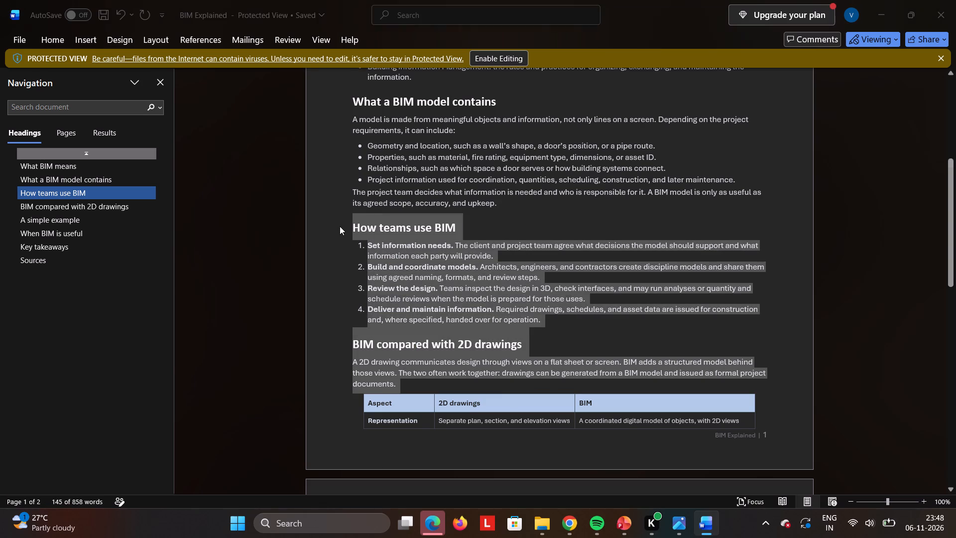
{"action": "left_click", "coordinate": [340, 226]}
{"action": "left_click", "coordinate": [564, 281]}
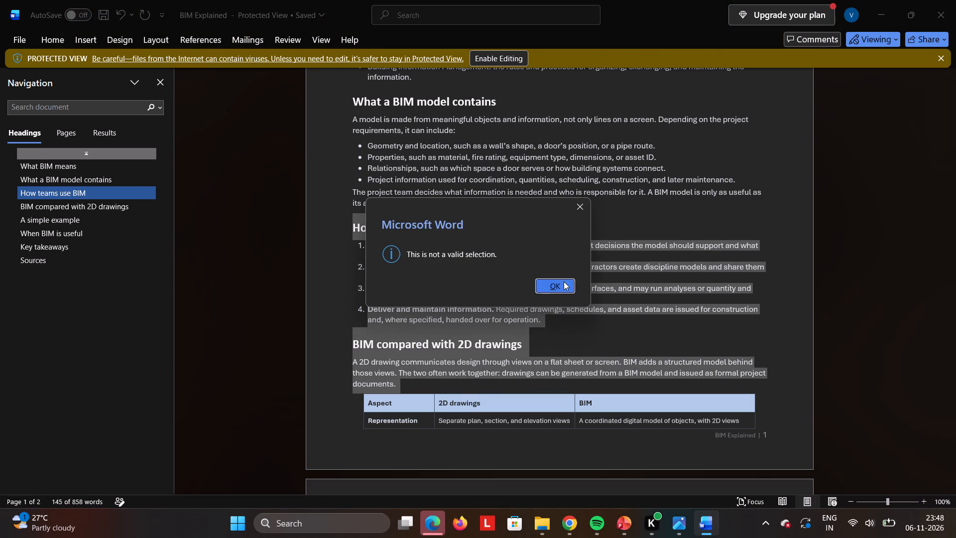
Return to PowerPoint and paste the copied sections into the title placeholder on slide 7.
{"action": "left_click", "coordinate": [614, 519]}
{"action": "key", "text": "ctrl+v"}
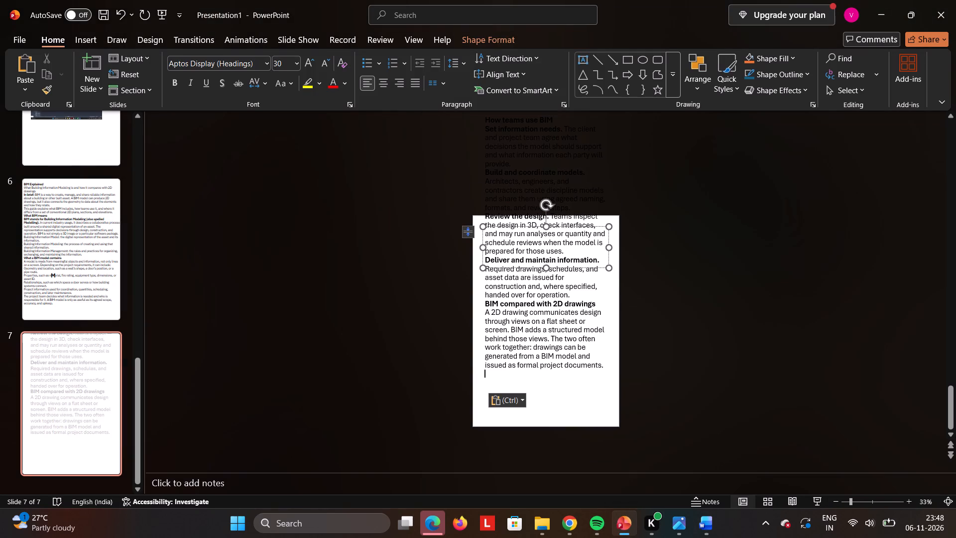
Set the font size of all the pasted text on slide 7 to 18.
{"action": "left_click", "coordinate": [602, 366]}
{"action": "left_click_drag", "start_coordinate": [602, 366], "coordinate": [462, 2]}
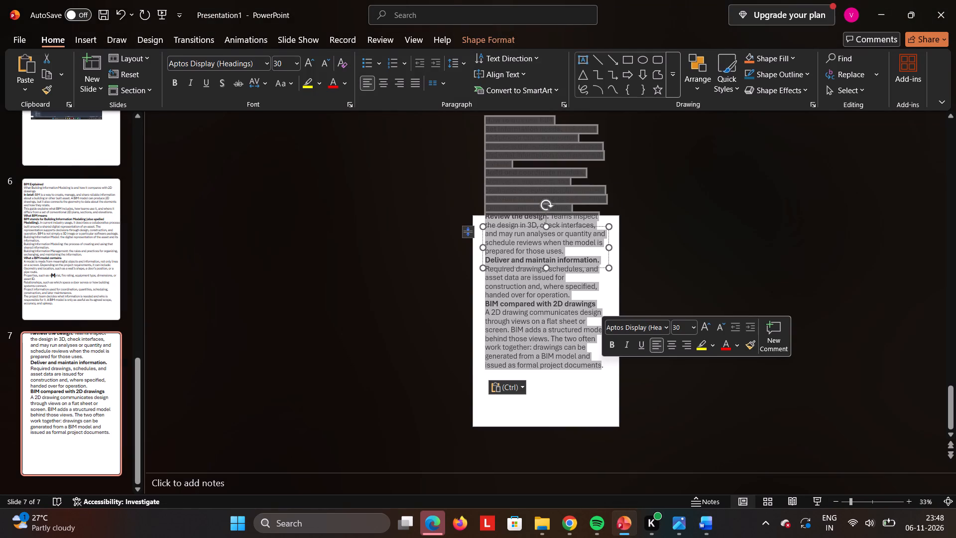
{"action": "left_click_drag", "start_coordinate": [462, 2], "coordinate": [449, 0]}
{"action": "left_click", "coordinate": [293, 65]}
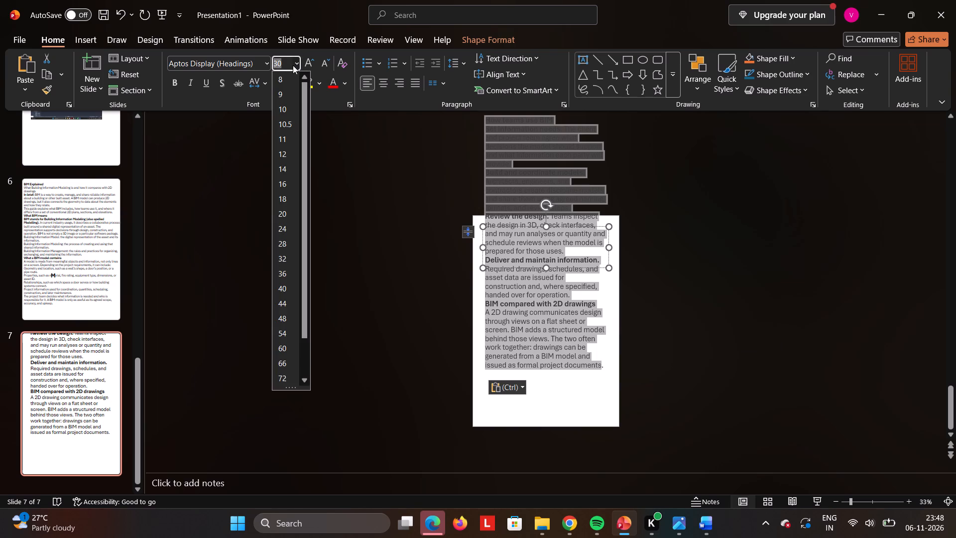
{"action": "left_click", "coordinate": [288, 202]}
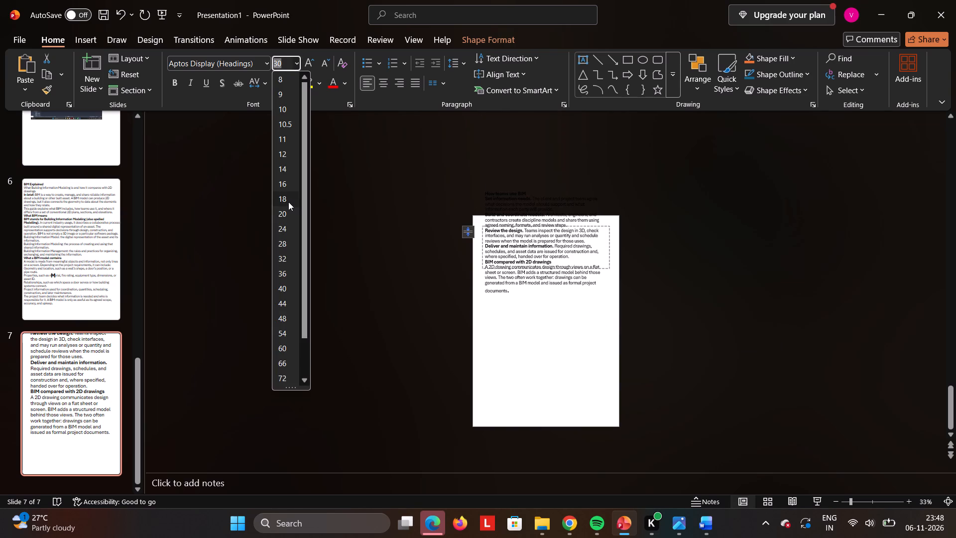
Resize the slide 7 text box to span the full slide width from the top edge, ending just below its last line.
{"action": "left_click_drag", "start_coordinate": [605, 236], "coordinate": [616, 251]}
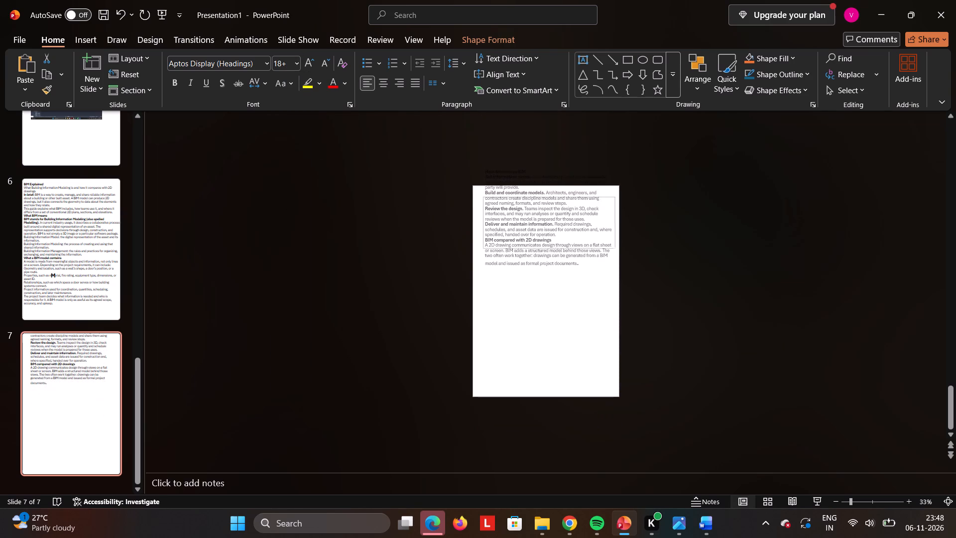
{"action": "left_click_drag", "start_coordinate": [616, 251], "coordinate": [620, 305]}
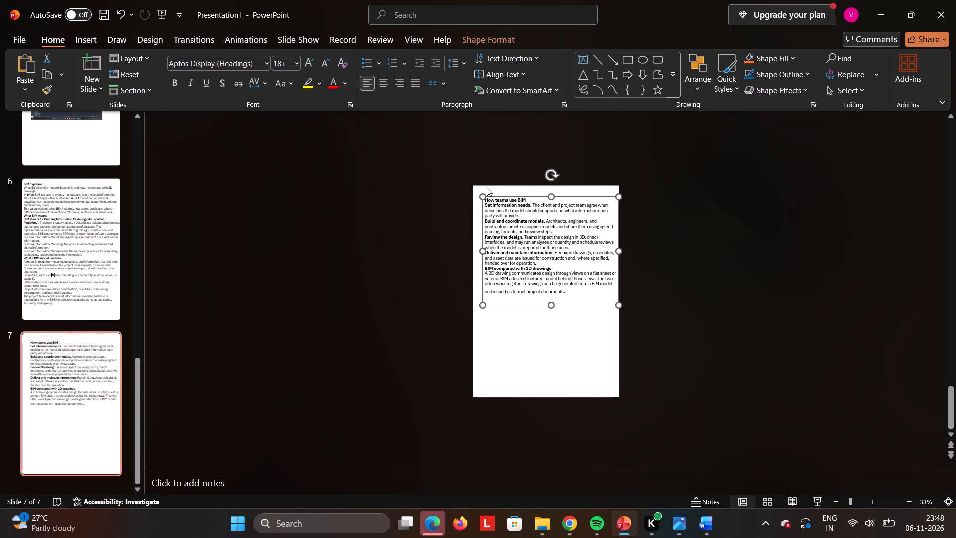
{"action": "left_click_drag", "start_coordinate": [480, 193], "coordinate": [473, 191]}
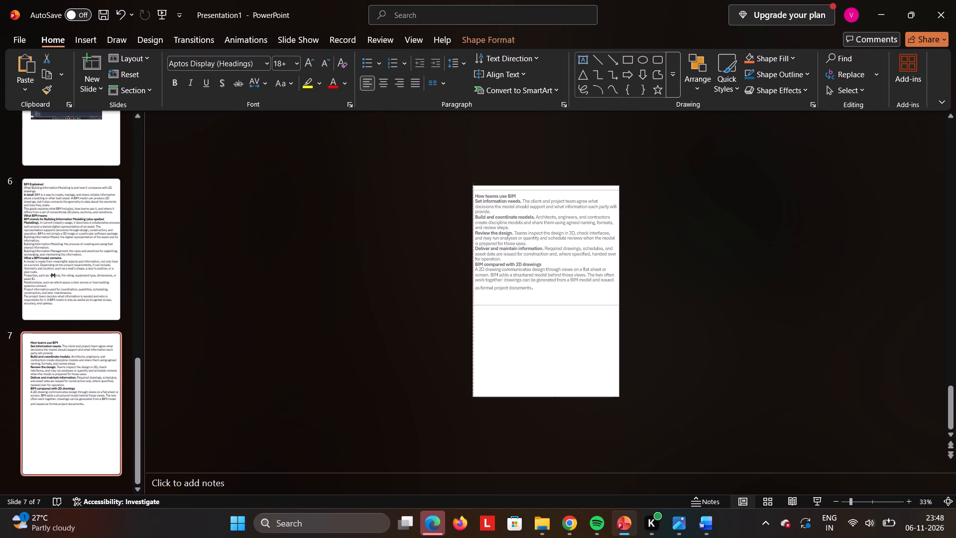
{"action": "left_click_drag", "start_coordinate": [473, 191], "coordinate": [473, 183]}
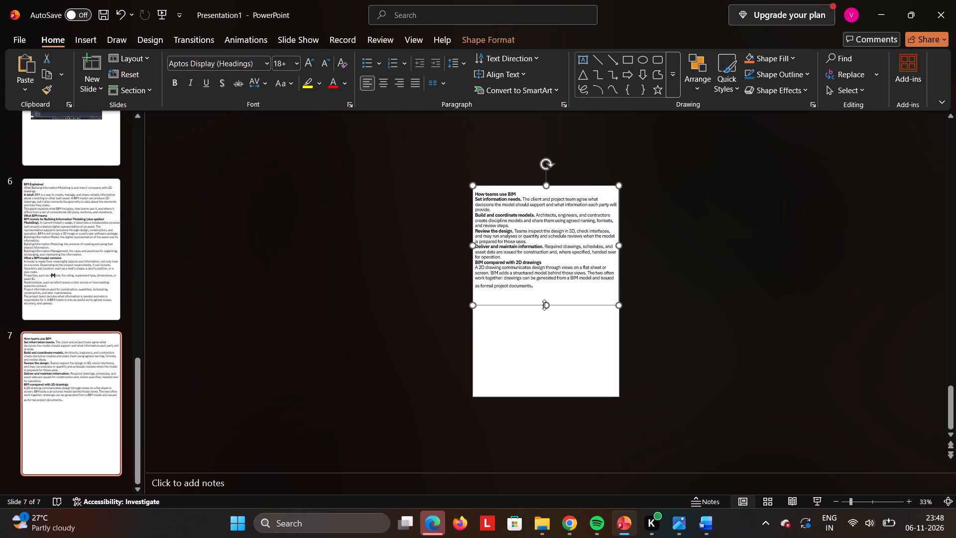
{"action": "left_click_drag", "start_coordinate": [544, 305], "coordinate": [542, 297]}
{"action": "left_click", "coordinate": [645, 294]}
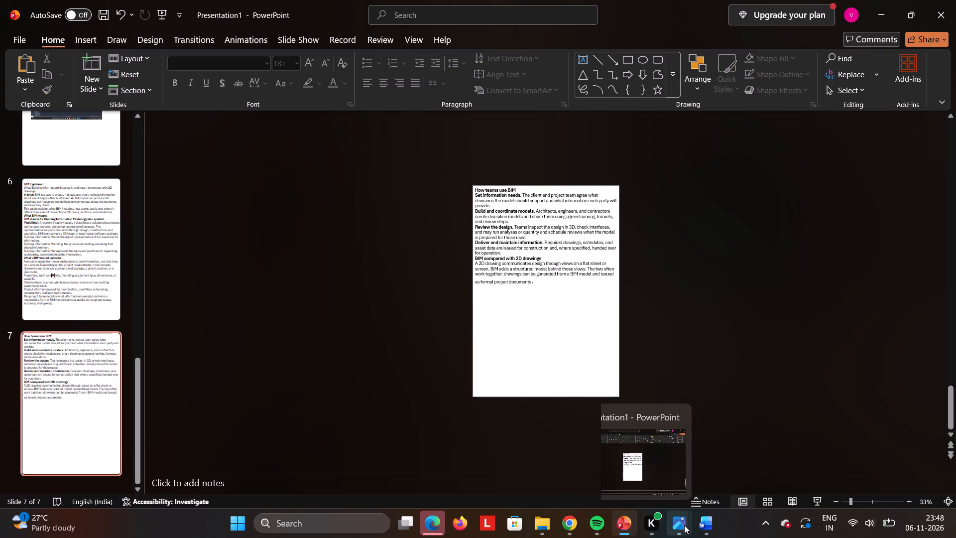
Switch to the "BIM Explained" Word document and copy the comparison table's Aspect header row and Representation row from page 1.
{"action": "left_click", "coordinate": [705, 529]}
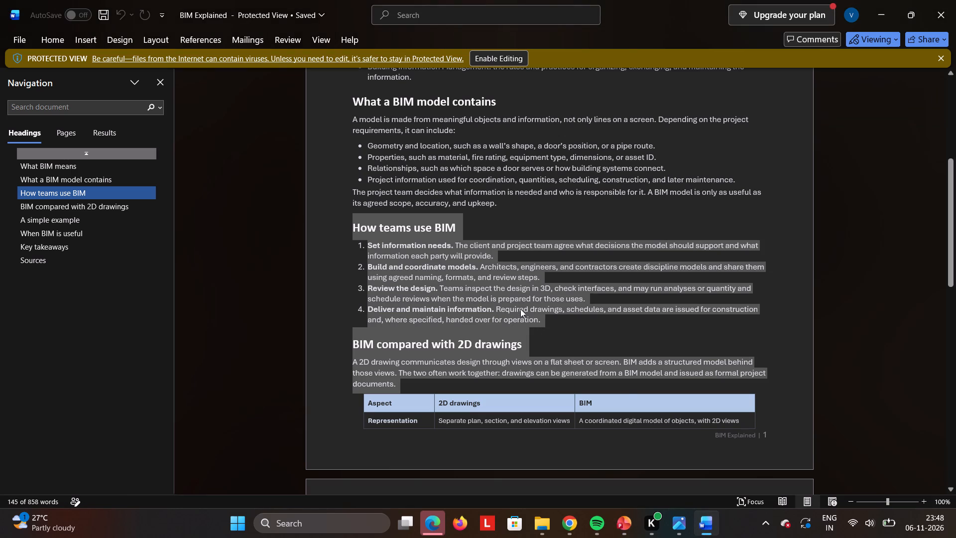
{"action": "left_click", "coordinate": [518, 306]}
{"action": "left_click_drag", "start_coordinate": [369, 393], "coordinate": [531, 435]}
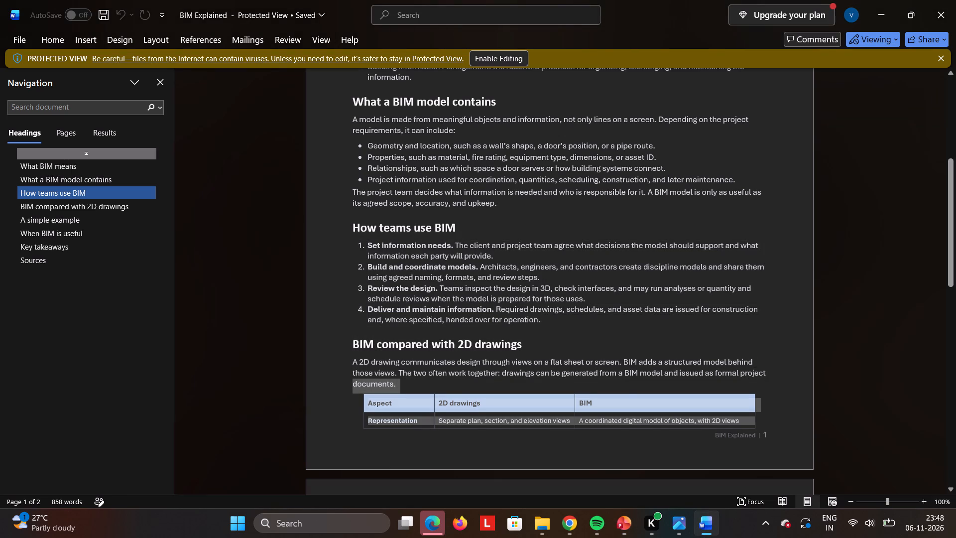
{"action": "left_click_drag", "start_coordinate": [531, 435], "coordinate": [373, 399]}
{"action": "left_click", "coordinate": [368, 405]}
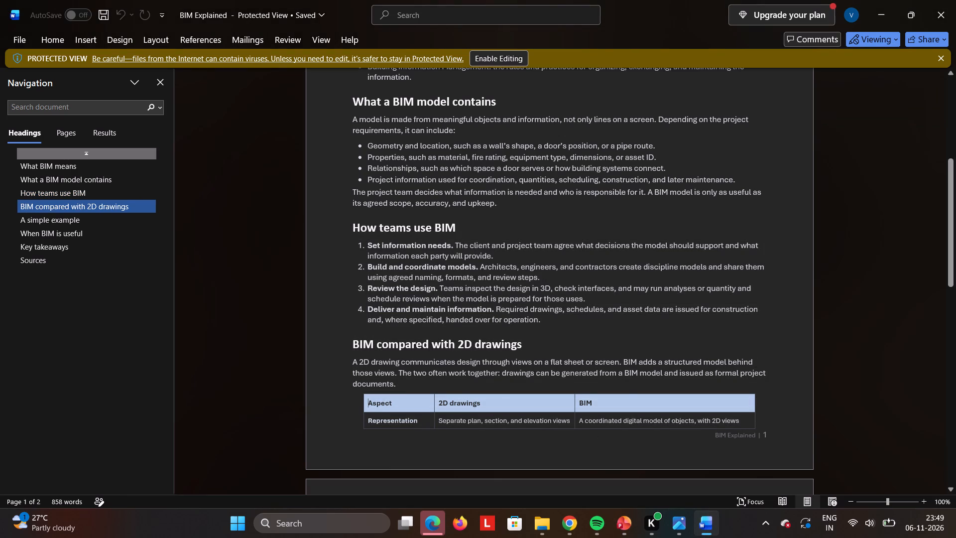
{"action": "left_click_drag", "start_coordinate": [370, 403], "coordinate": [491, 429]}
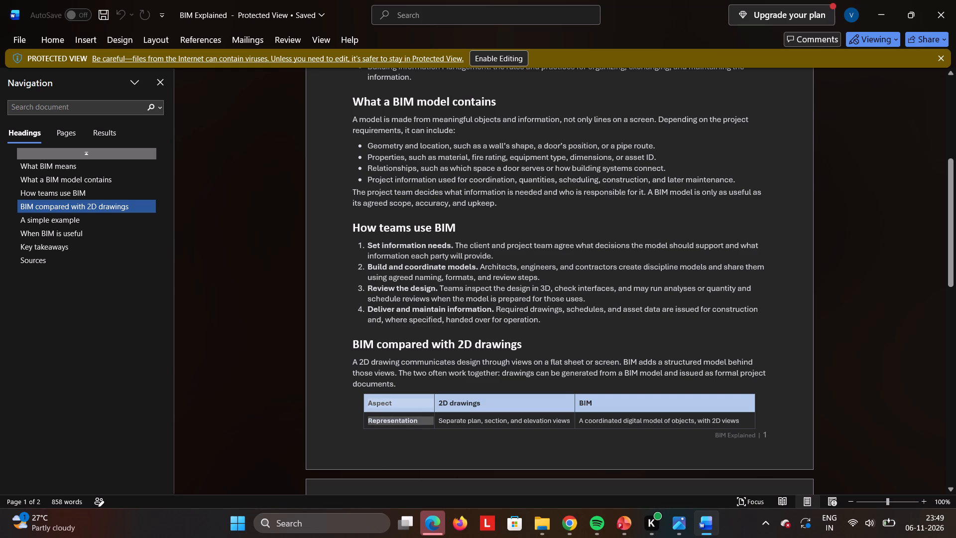
{"action": "left_click_drag", "start_coordinate": [491, 429], "coordinate": [769, 427]}
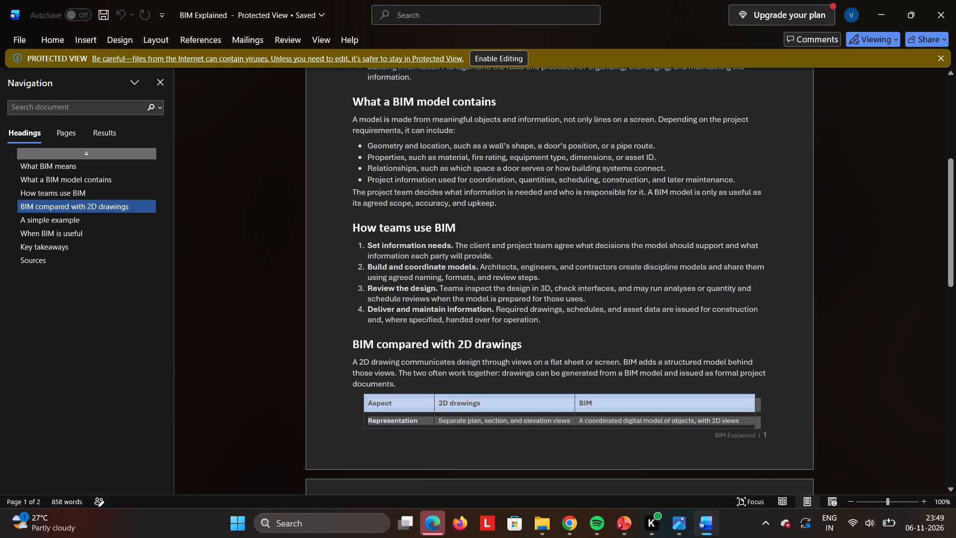
{"action": "left_click_drag", "start_coordinate": [769, 427], "coordinate": [770, 416]}
{"action": "key", "text": "ctrl+c"}
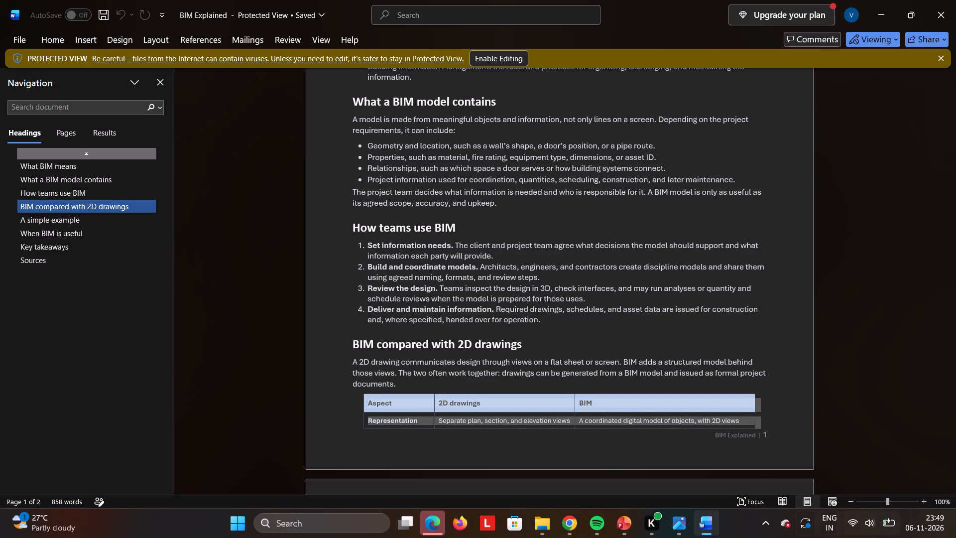
Return to PowerPoint and paste the copied table rows onto slide 7.
{"action": "left_click", "coordinate": [620, 520]}
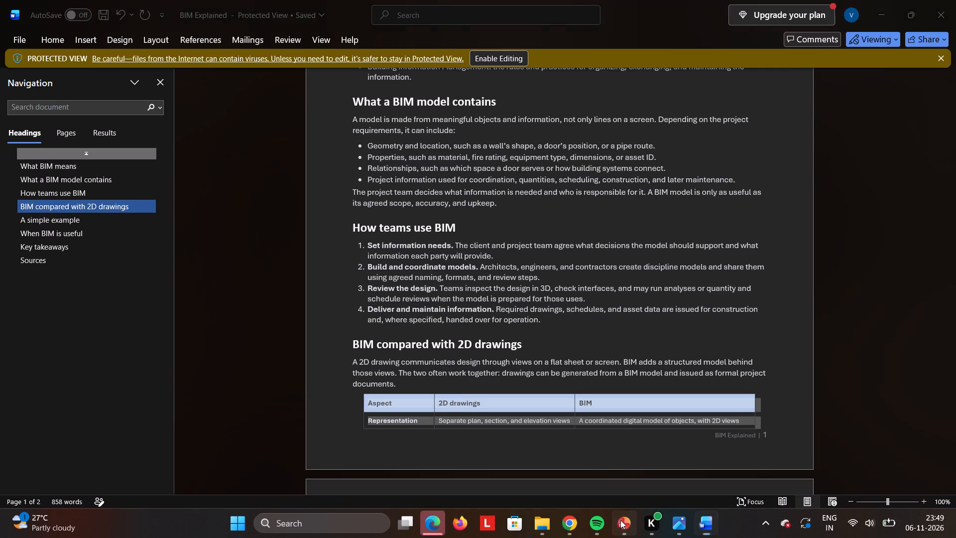
{"action": "double_click", "coordinate": [534, 343]}
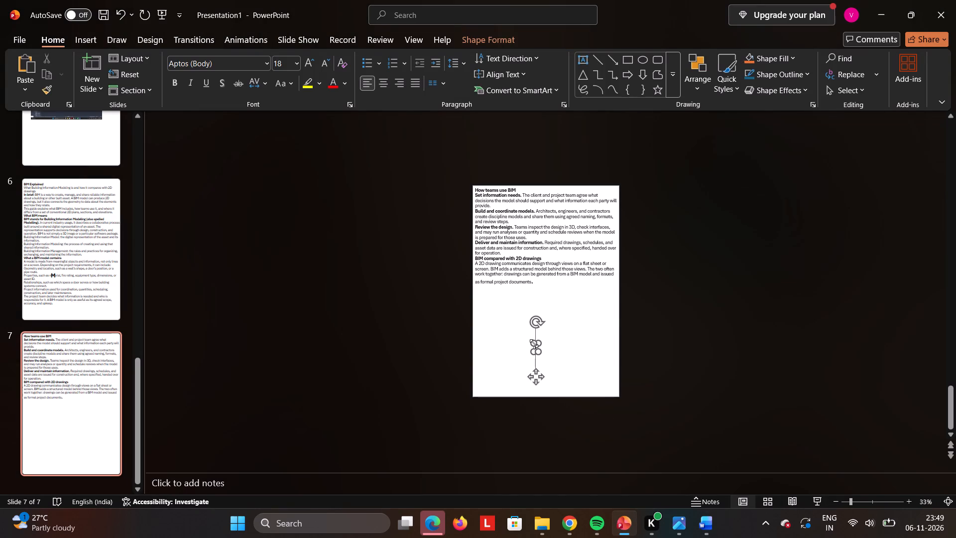
{"action": "key", "text": "ctrl+v"}
Move the pasted table directly beneath the last line of text on slide 7, near the slide's left edge.
{"action": "left_click_drag", "start_coordinate": [564, 313], "coordinate": [562, 308]}
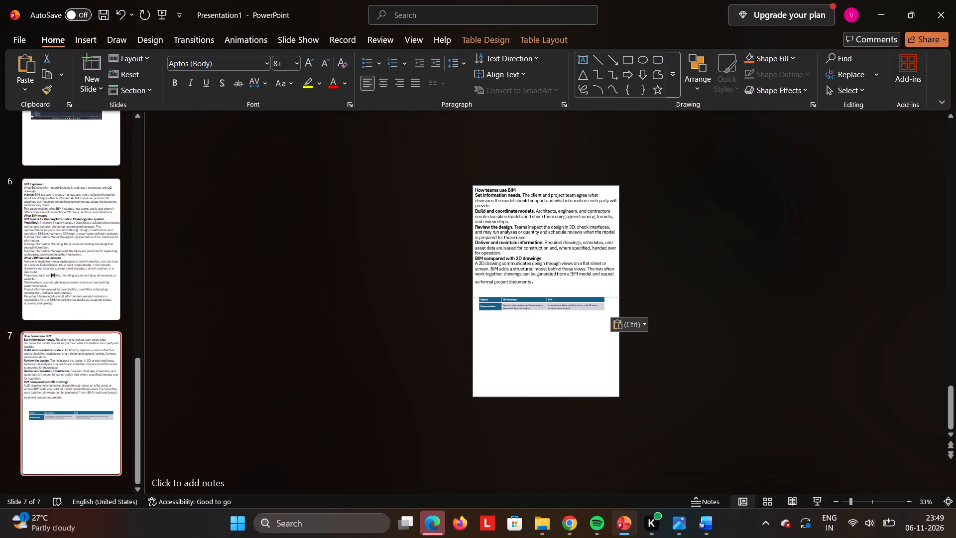
{"action": "left_click_drag", "start_coordinate": [562, 308], "coordinate": [559, 297]}
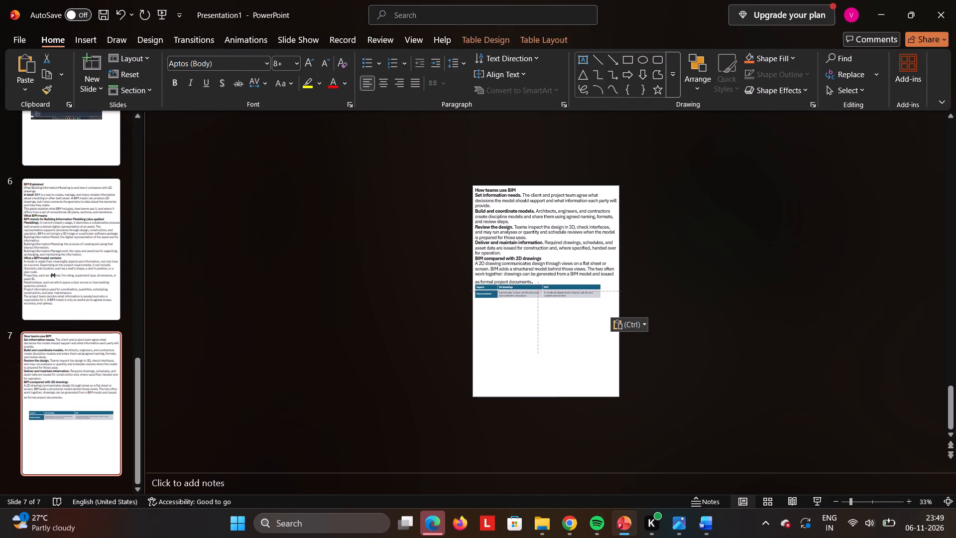
{"action": "left_click_drag", "start_coordinate": [559, 297], "coordinate": [559, 298]}
{"action": "left_click_drag", "start_coordinate": [558, 301], "coordinate": [559, 296]}
{"action": "double_click", "coordinate": [559, 296]}
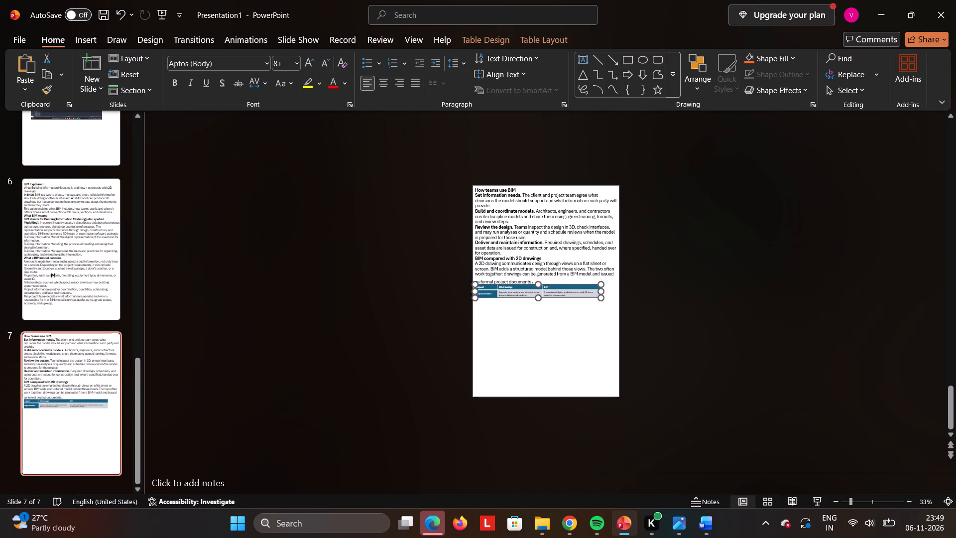
{"action": "left_click", "coordinate": [555, 293]}
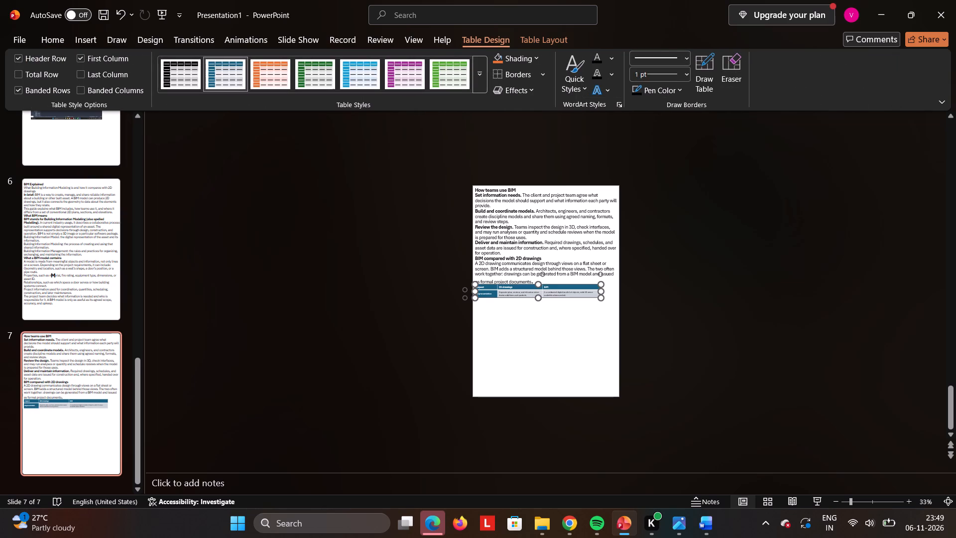
{"action": "left_click", "coordinate": [555, 296]}
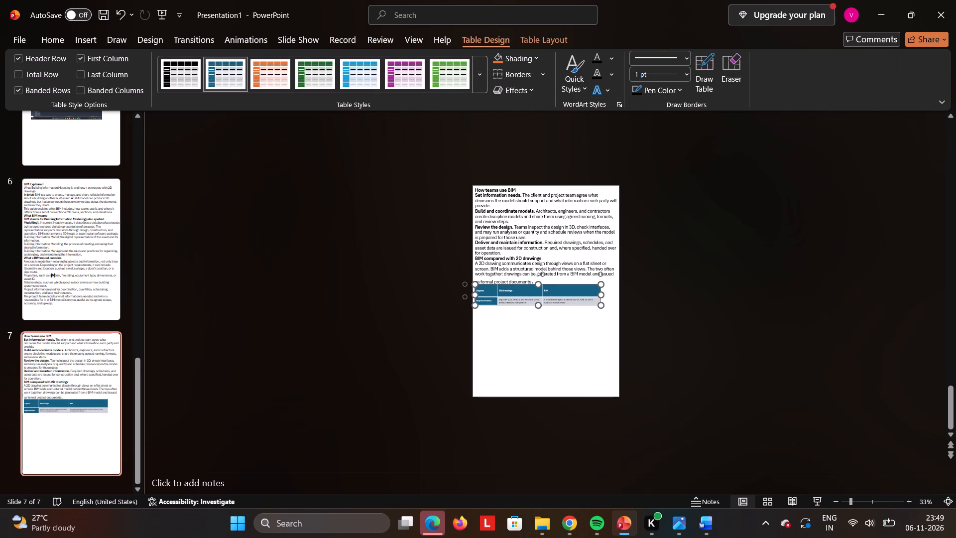
{"action": "left_click_drag", "start_coordinate": [675, 333], "coordinate": [621, 526]}
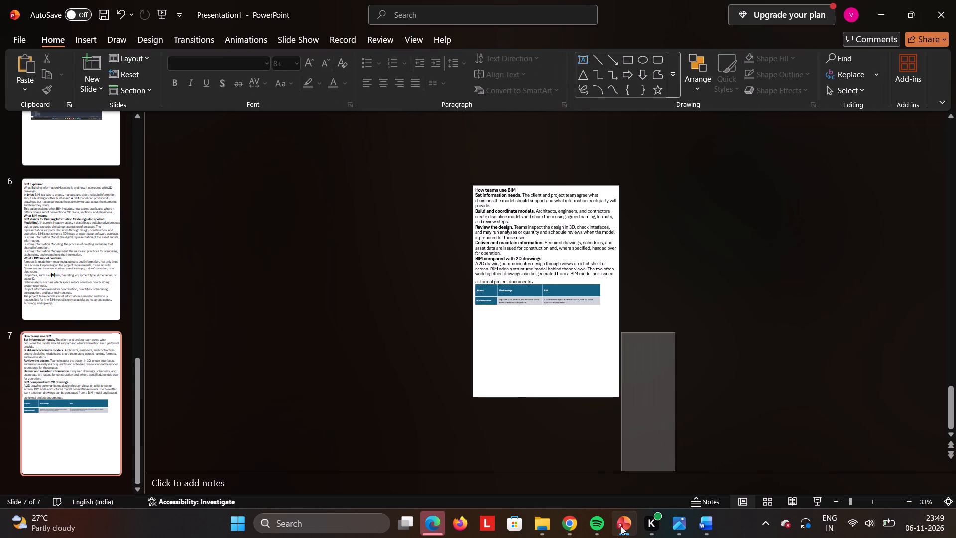
{"action": "left_click_drag", "start_coordinate": [621, 526], "coordinate": [658, 449]}
{"action": "left_click_drag", "start_coordinate": [658, 449], "coordinate": [697, 528]}
Switch to the Word document and copy the full comparison table across both pages, from the Aspect header through the Typical use row.
{"action": "left_click", "coordinate": [697, 528]}
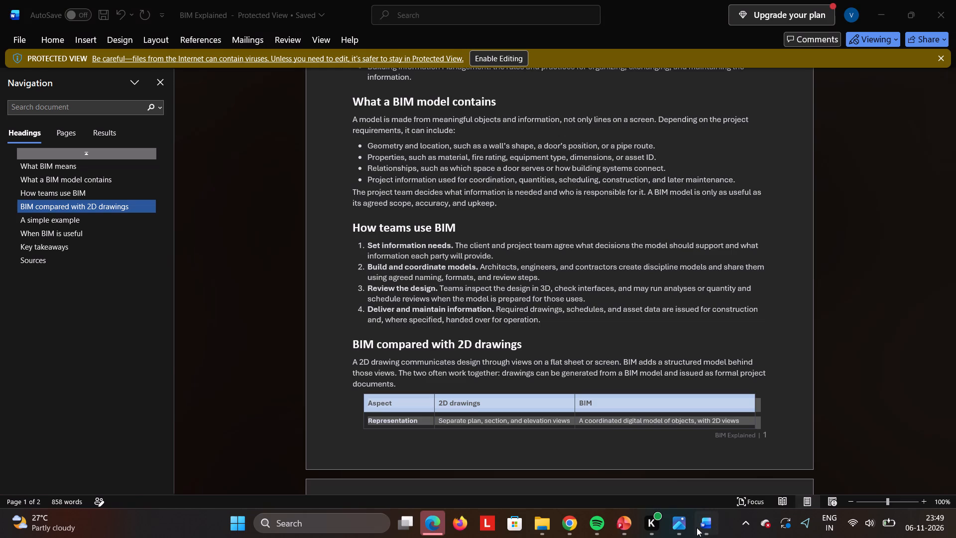
{"action": "scroll", "coordinate": [608, 418], "scroll_direction": "down", "scroll_amount": 7}
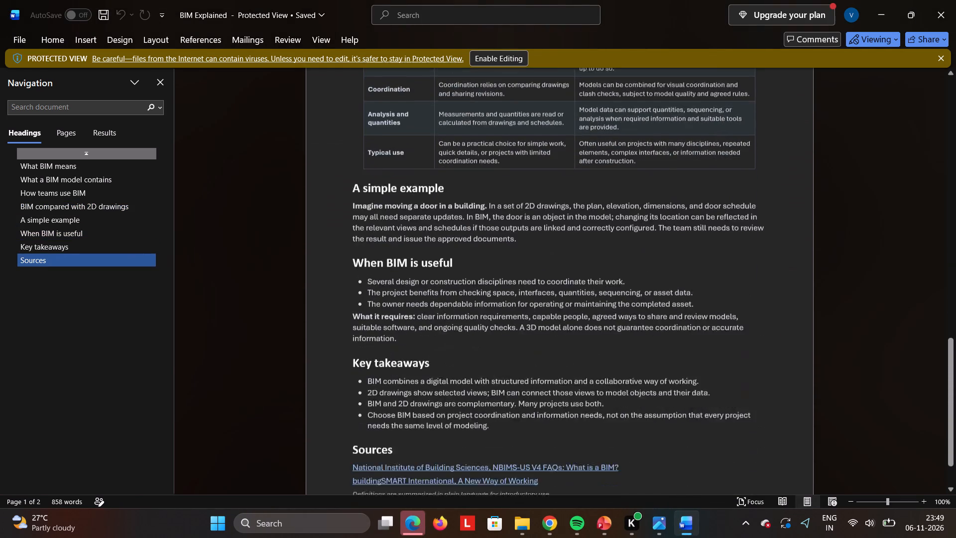
{"action": "scroll", "coordinate": [608, 418], "scroll_direction": "right", "scroll_amount": 1}
{"action": "scroll", "coordinate": [608, 418], "scroll_direction": "up", "scroll_amount": 3}
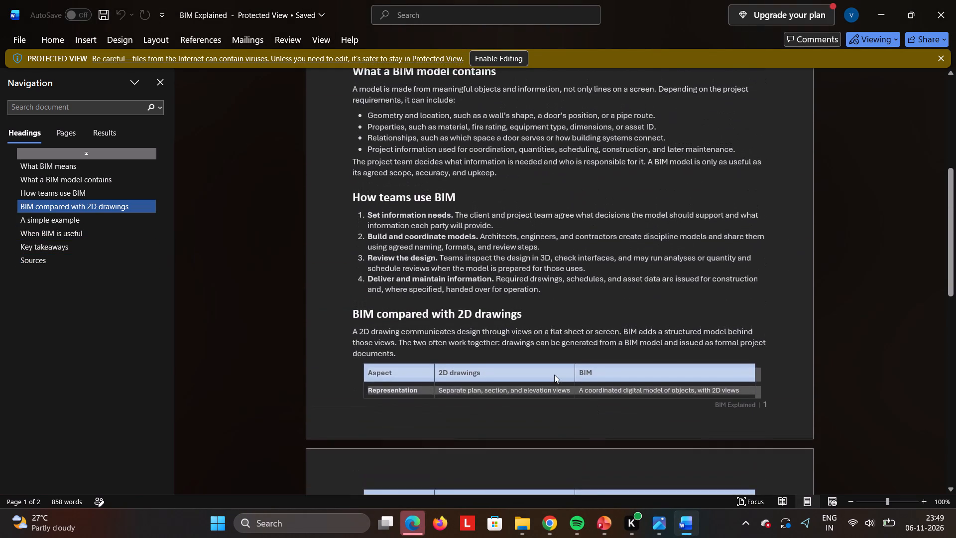
{"action": "scroll", "coordinate": [554, 375], "scroll_direction": "down", "scroll_amount": 2}
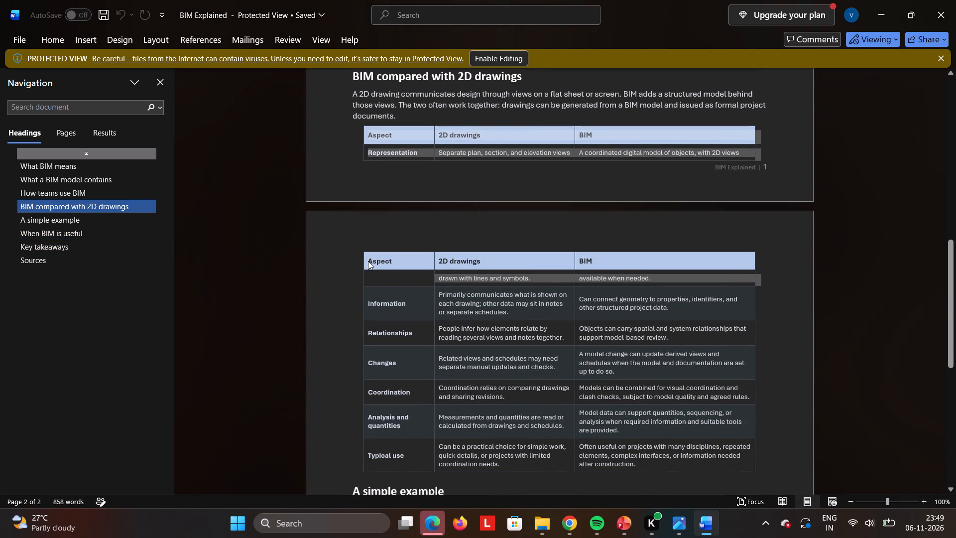
{"action": "left_click_drag", "start_coordinate": [368, 261], "coordinate": [344, 289]}
{"action": "left_click", "coordinate": [344, 289]}
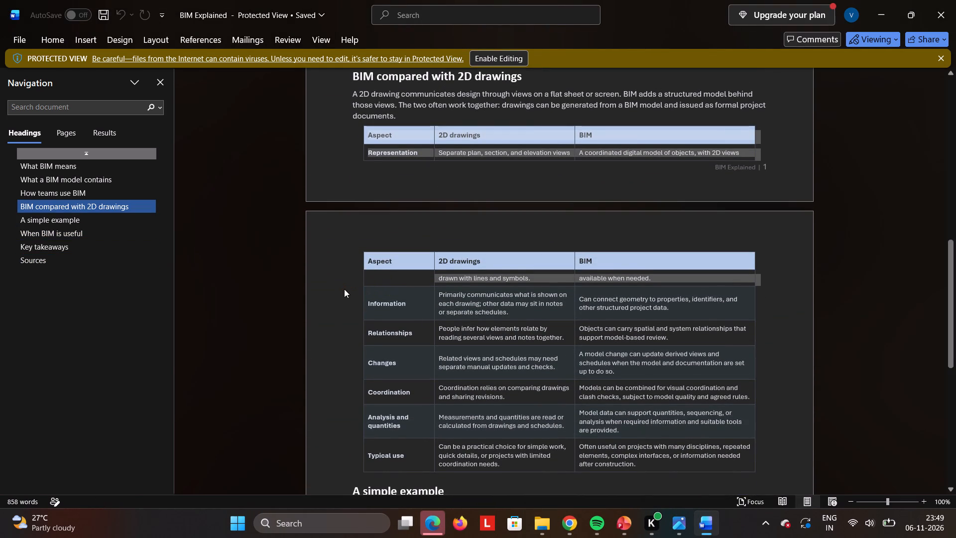
{"action": "scroll", "coordinate": [497, 400], "scroll_direction": "down", "scroll_amount": 1}
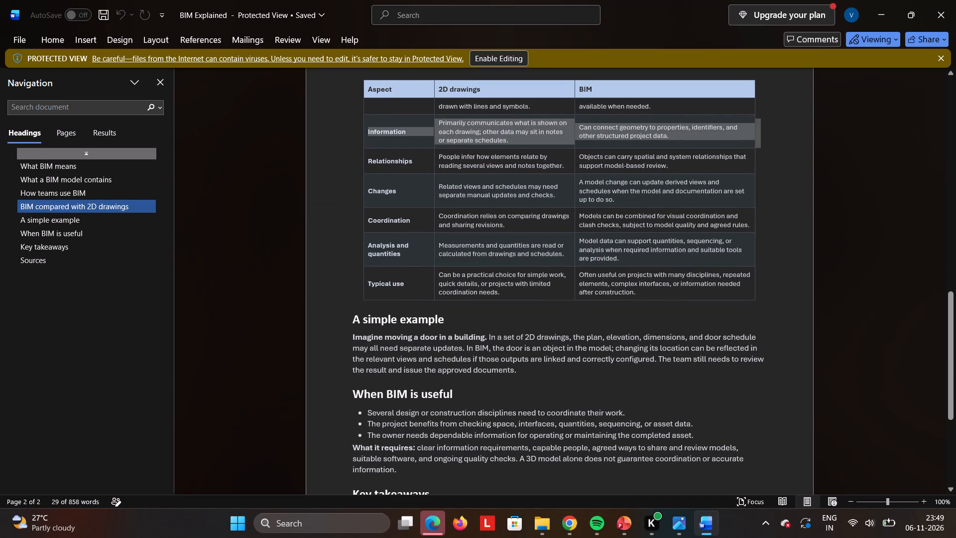
{"action": "left_click_drag", "start_coordinate": [638, 291], "coordinate": [349, 60]}
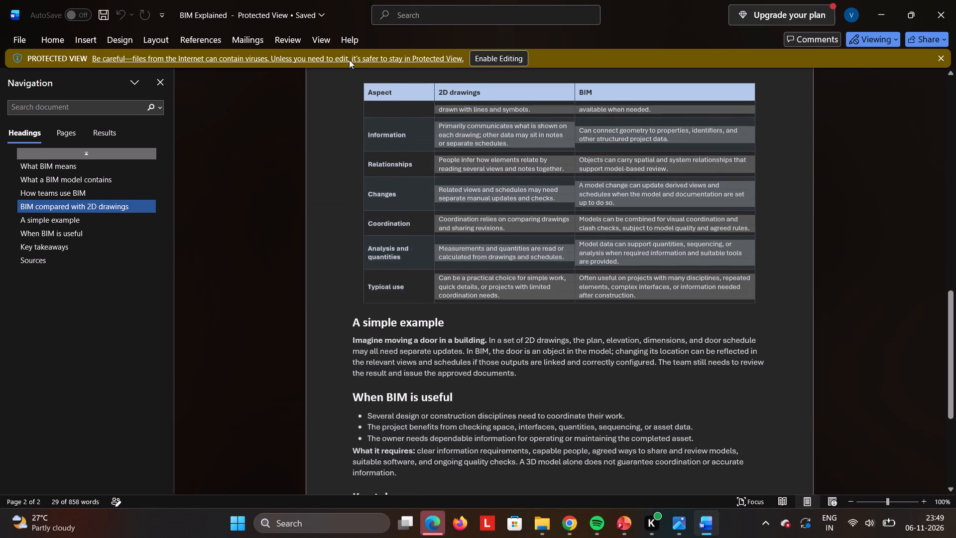
{"action": "left_click_drag", "start_coordinate": [349, 60], "coordinate": [275, 381]}
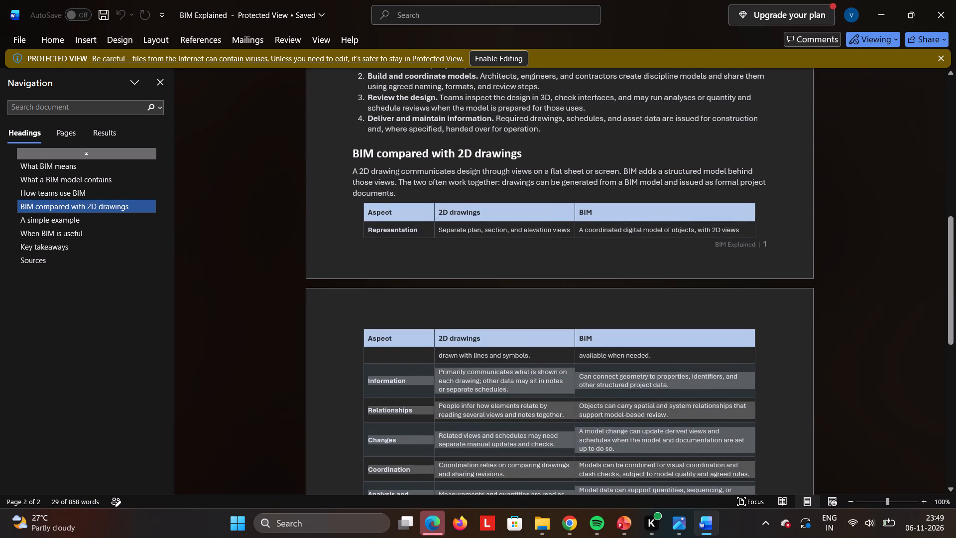
{"action": "left_click_drag", "start_coordinate": [275, 381], "coordinate": [320, 202]}
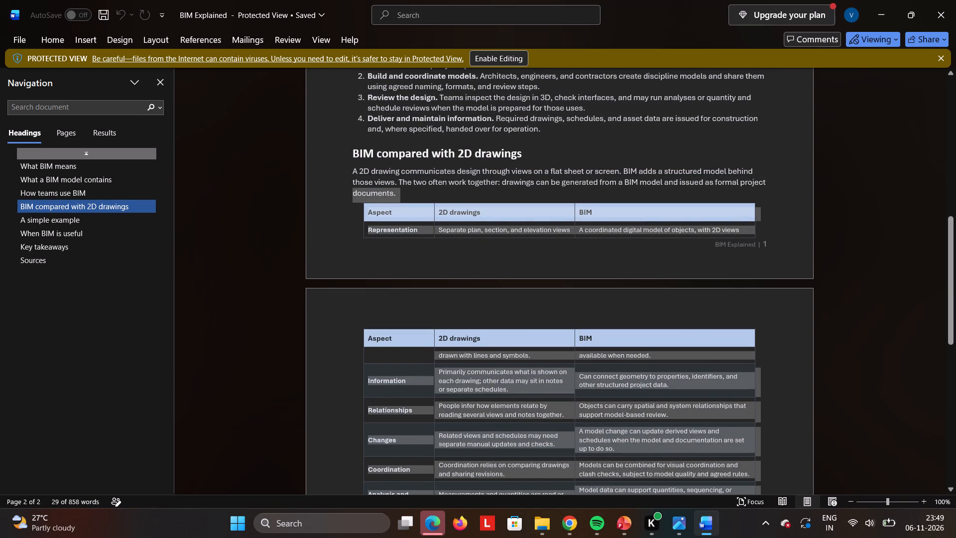
{"action": "key", "text": "ctrl+c"}
{"action": "key", "text": "ctrl+c"}
{"action": "key", "text": "ctrl+c"}
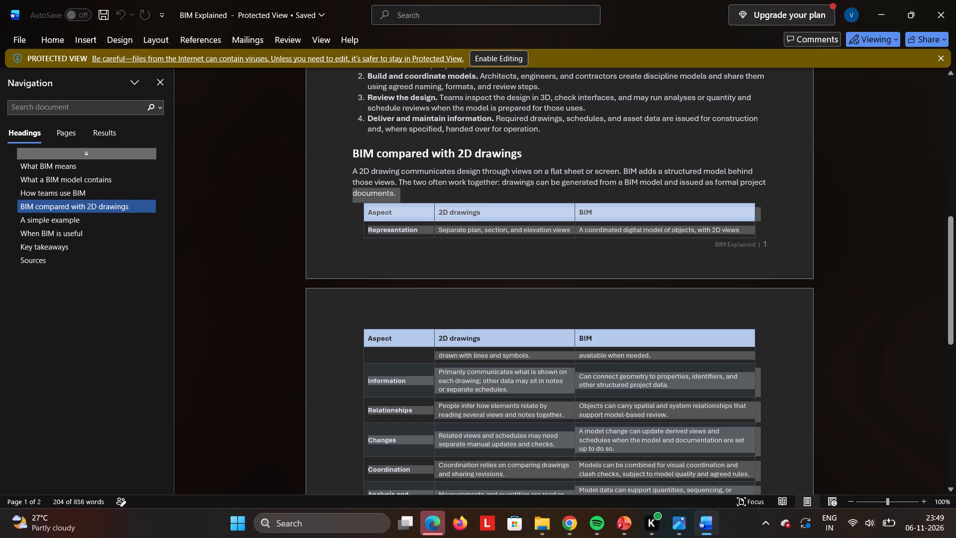
Return to PowerPoint and delete the two-row Aspect and Representation table from slide 7.
{"action": "left_click", "coordinate": [623, 535]}
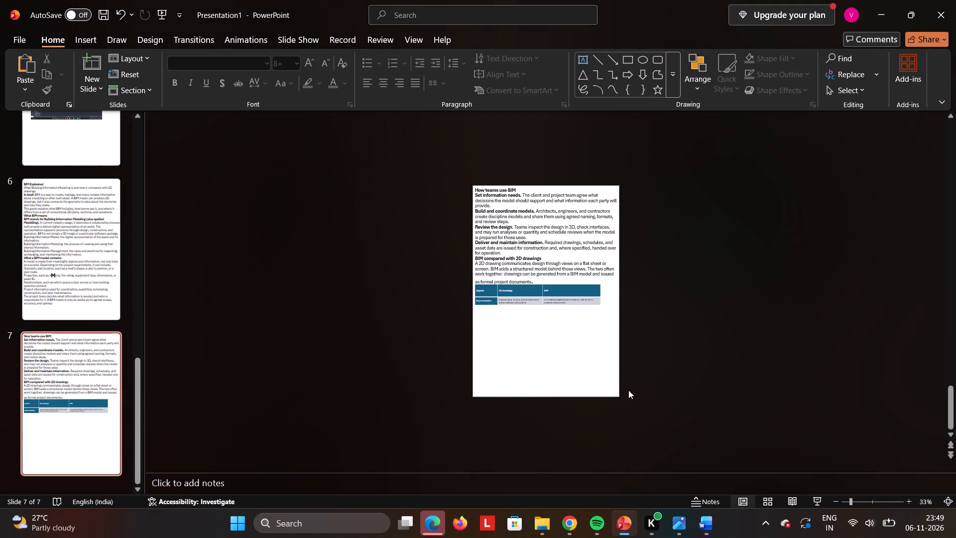
{"action": "left_click", "coordinate": [586, 292]}
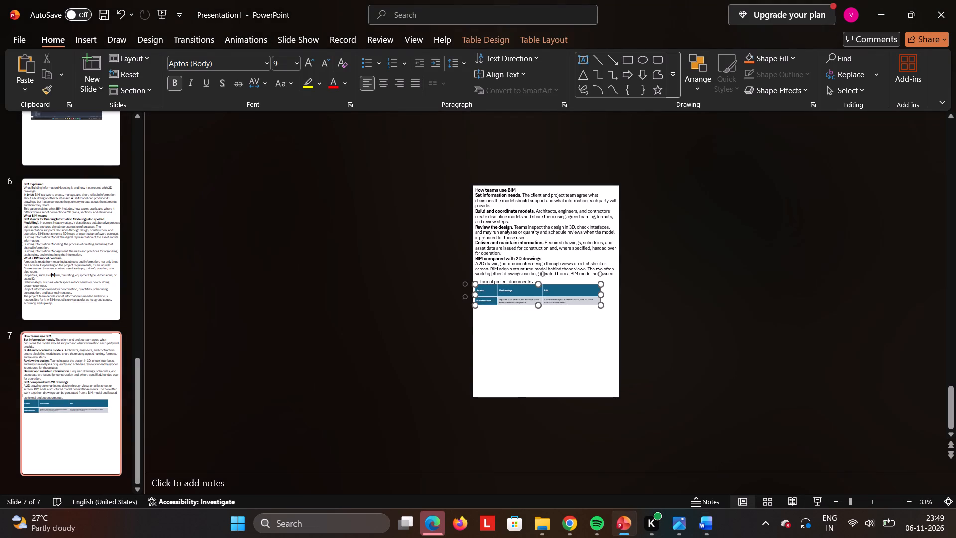
{"action": "key", "text": "Delete"}
{"action": "key", "text": "Delete"}
{"action": "key", "text": "Delete"}
{"action": "key", "text": "Delete"}
{"action": "left_click_drag", "start_coordinate": [603, 297], "coordinate": [503, 296]}
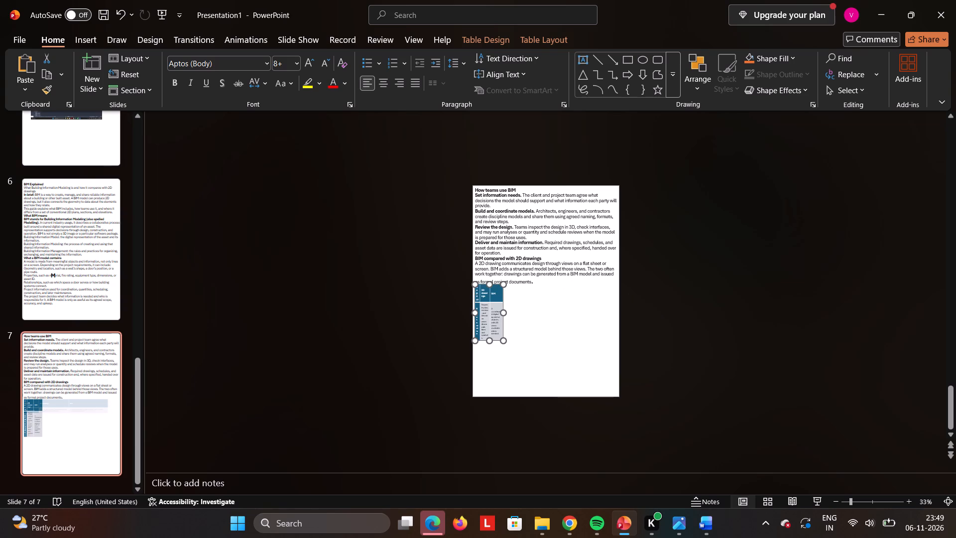
{"action": "right_click", "coordinate": [496, 312]}
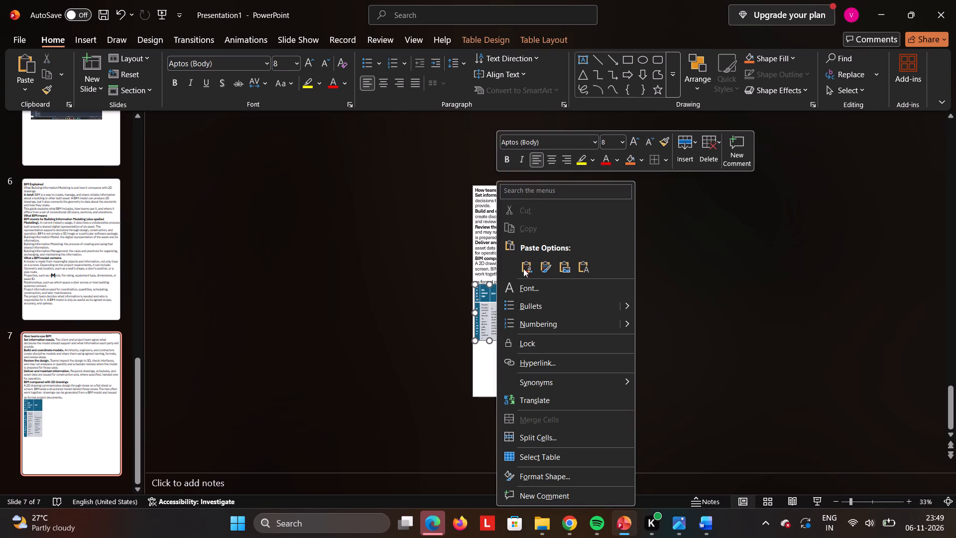
{"action": "left_click", "coordinate": [490, 378]}
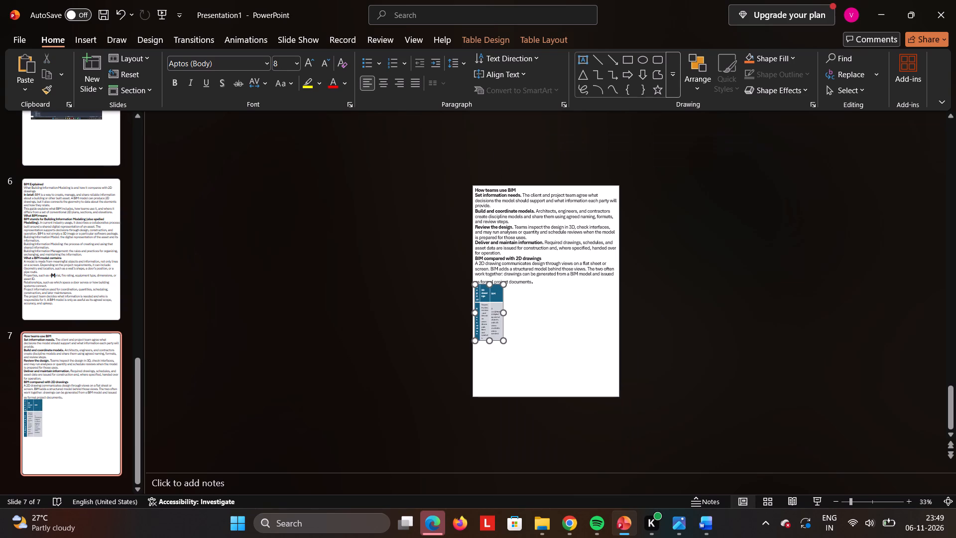
{"action": "left_click", "coordinate": [499, 341]}
{"action": "key", "text": "Delete"}
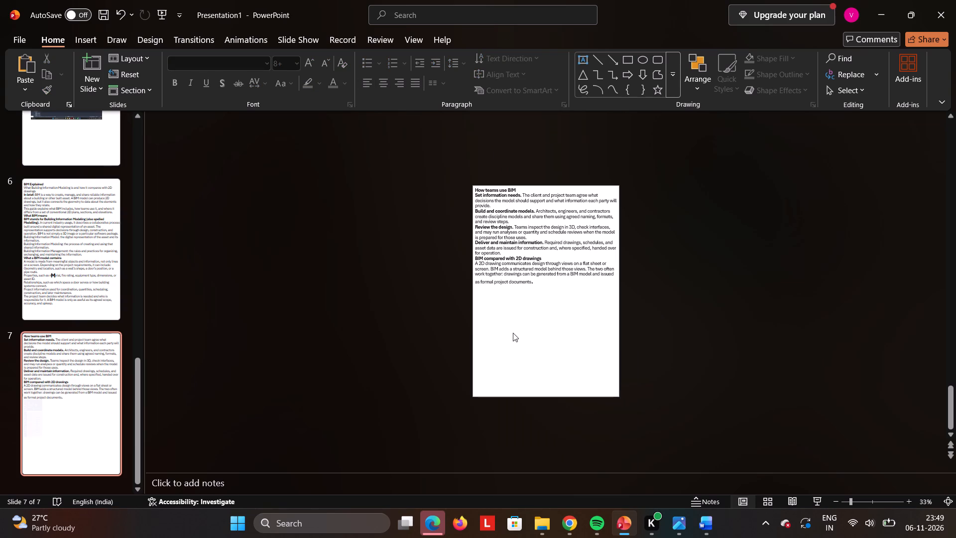
Paste the full comparison table onto slide 7 and move it beneath the last line of text, against the slide's left edge.
{"action": "double_click", "coordinate": [513, 333]}
{"action": "key", "text": "ctrl+v"}
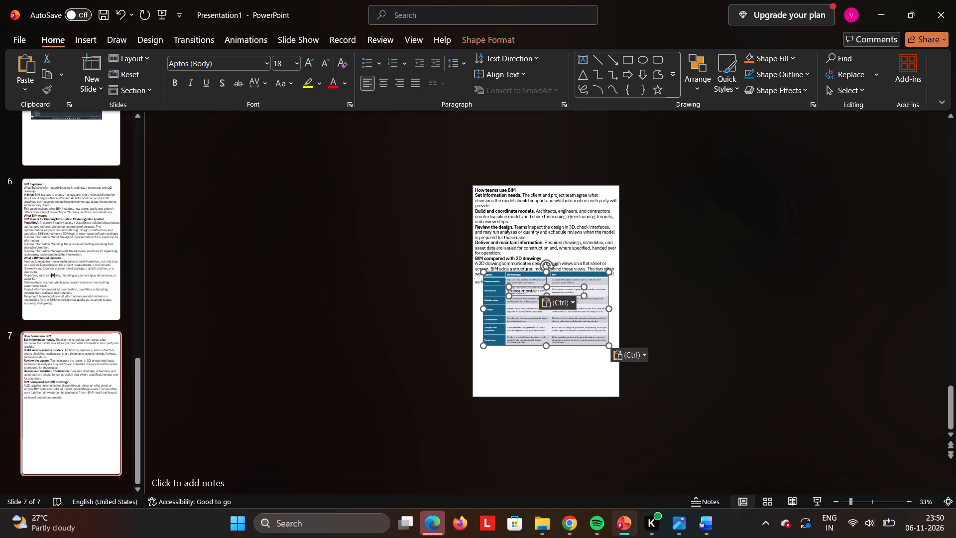
{"action": "left_click_drag", "start_coordinate": [572, 328], "coordinate": [565, 342]}
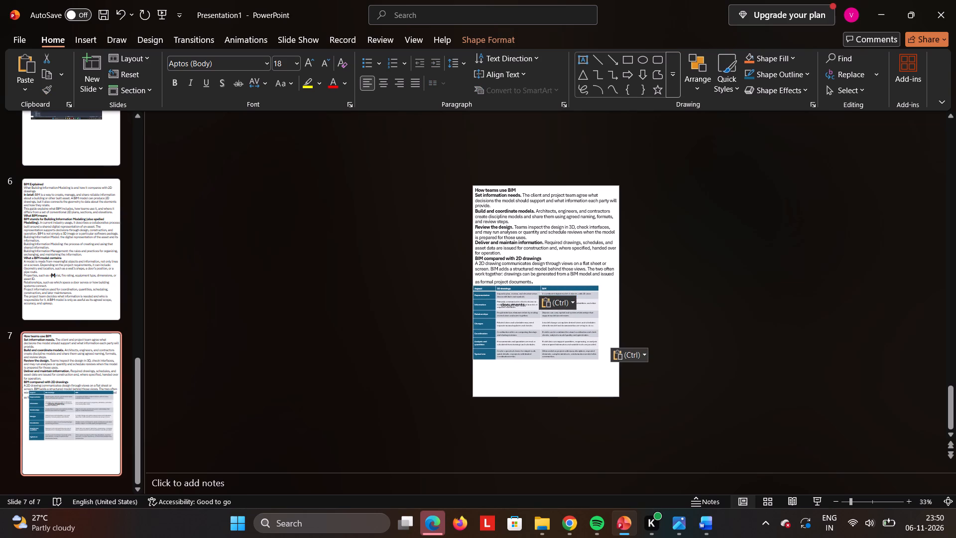
{"action": "left_click_drag", "start_coordinate": [565, 342], "coordinate": [564, 342]}
Enlarge the pasted comparison table so it spans the full width of slide 7.
{"action": "left_click_drag", "start_coordinate": [600, 361], "coordinate": [613, 369]}
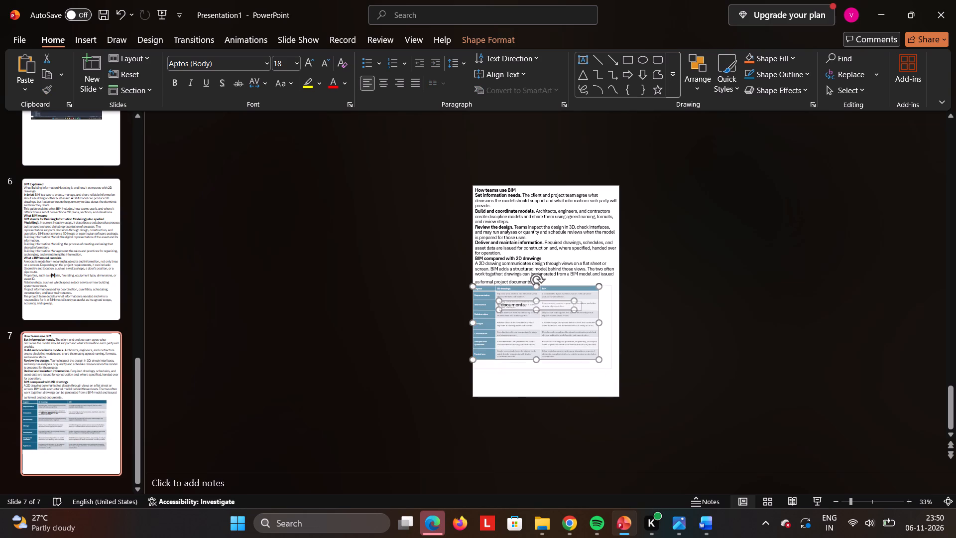
{"action": "left_click_drag", "start_coordinate": [613, 369], "coordinate": [620, 372]}
{"action": "left_click", "coordinate": [695, 352]}
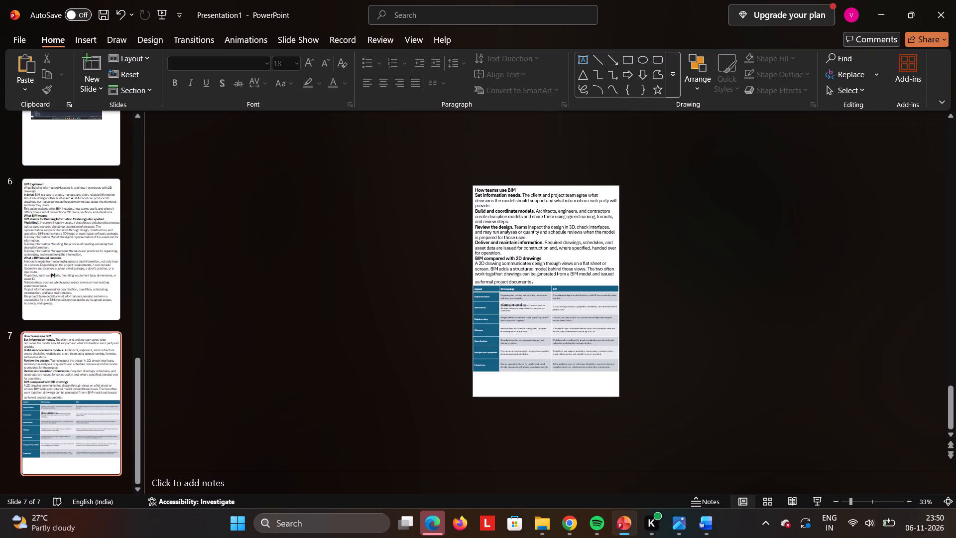
Move the comparison table slightly down to leave a small gap below the line "as formal project documents.".
{"action": "scroll", "coordinate": [478, 284], "scroll_direction": "up", "scroll_amount": 3, "text": "ctrl"}
{"action": "left_click", "coordinate": [402, 273]}
{"action": "left_click", "coordinate": [406, 273]}
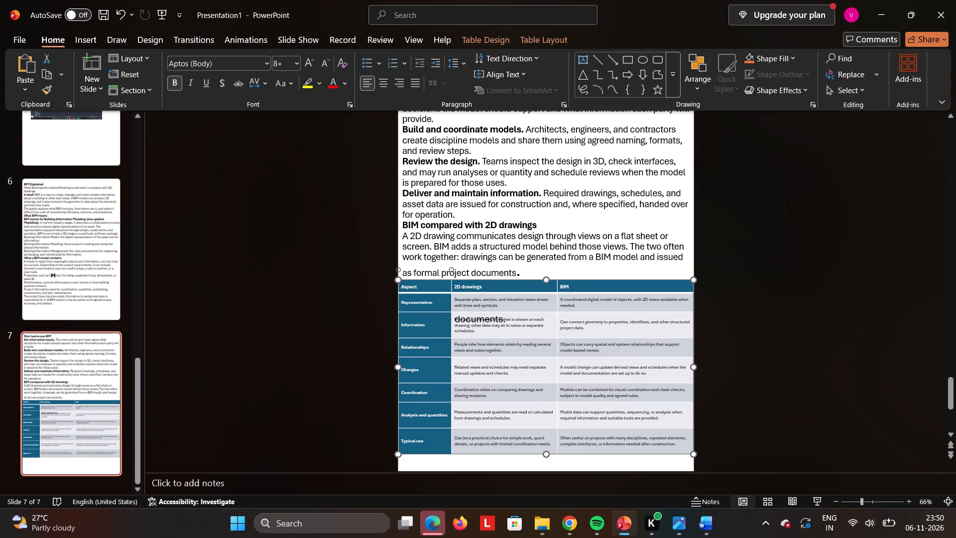
{"action": "left_click_drag", "start_coordinate": [467, 294], "coordinate": [535, 272]}
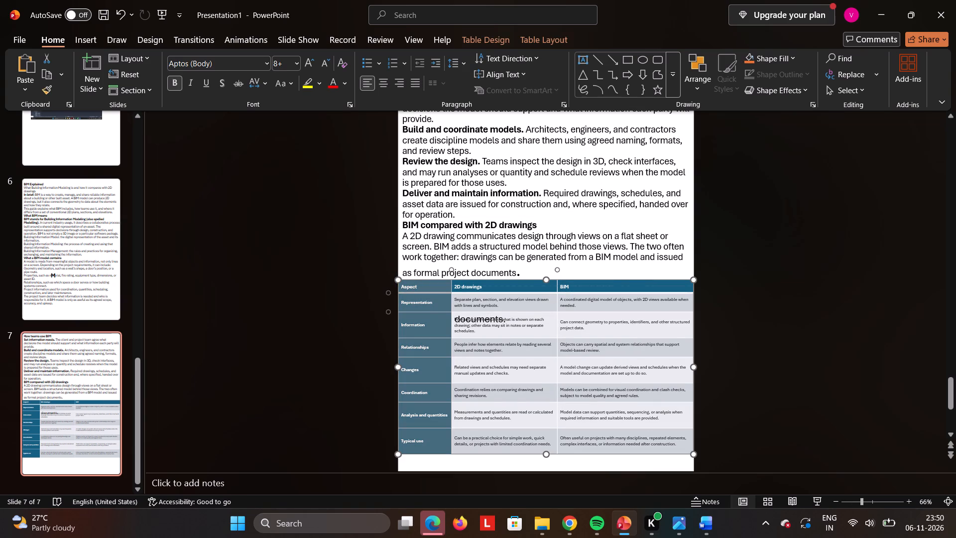
{"action": "left_click_drag", "start_coordinate": [535, 272], "coordinate": [564, 279]}
{"action": "double_click", "coordinate": [564, 279]}
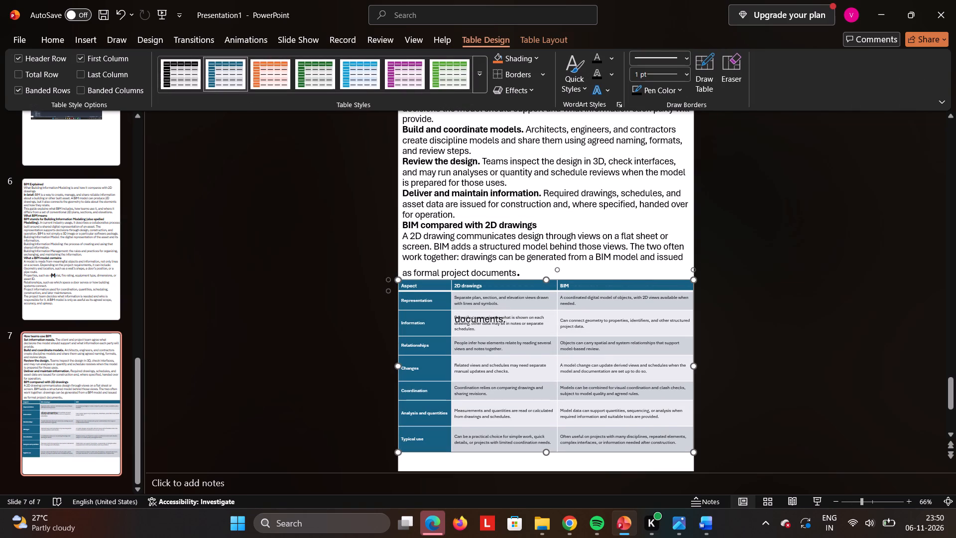
{"action": "left_click_drag", "start_coordinate": [568, 279], "coordinate": [568, 288]}
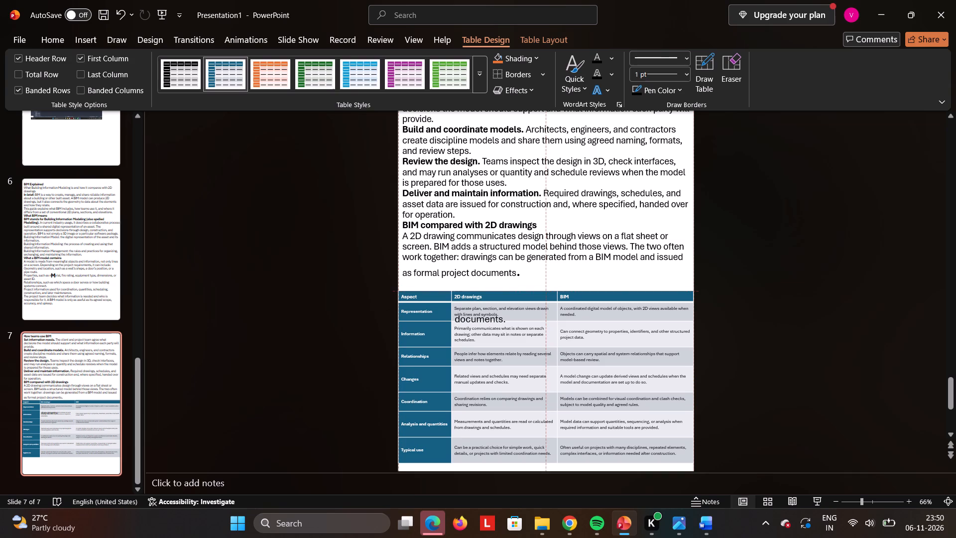
{"action": "left_click_drag", "start_coordinate": [568, 288], "coordinate": [568, 288]}
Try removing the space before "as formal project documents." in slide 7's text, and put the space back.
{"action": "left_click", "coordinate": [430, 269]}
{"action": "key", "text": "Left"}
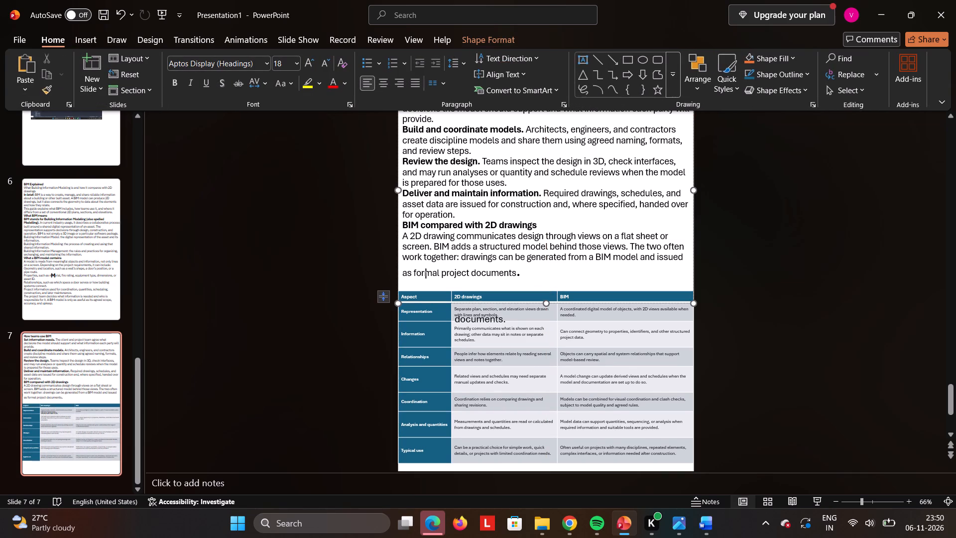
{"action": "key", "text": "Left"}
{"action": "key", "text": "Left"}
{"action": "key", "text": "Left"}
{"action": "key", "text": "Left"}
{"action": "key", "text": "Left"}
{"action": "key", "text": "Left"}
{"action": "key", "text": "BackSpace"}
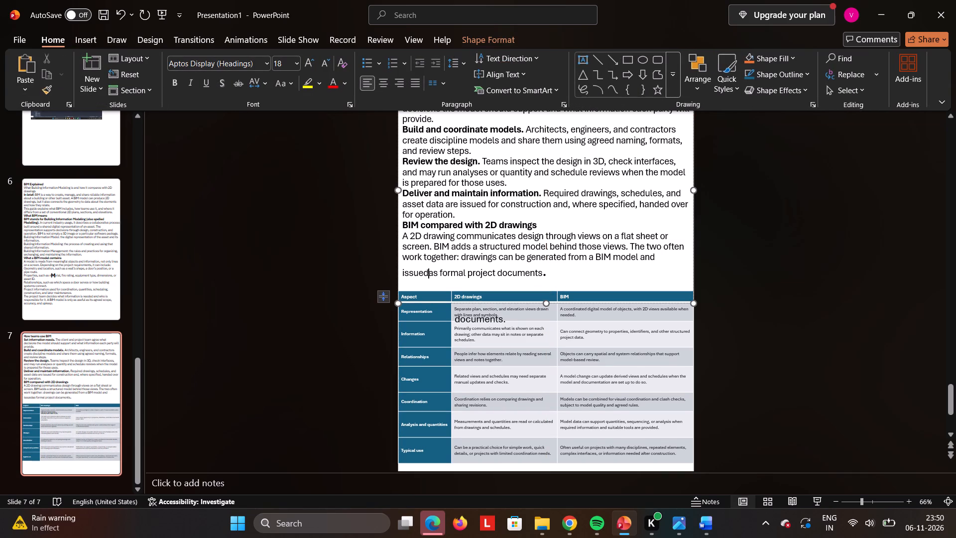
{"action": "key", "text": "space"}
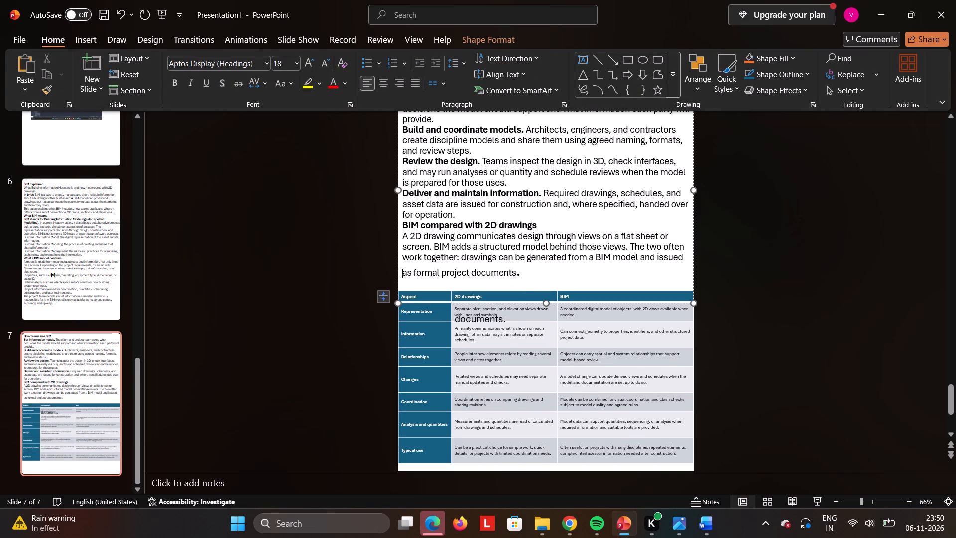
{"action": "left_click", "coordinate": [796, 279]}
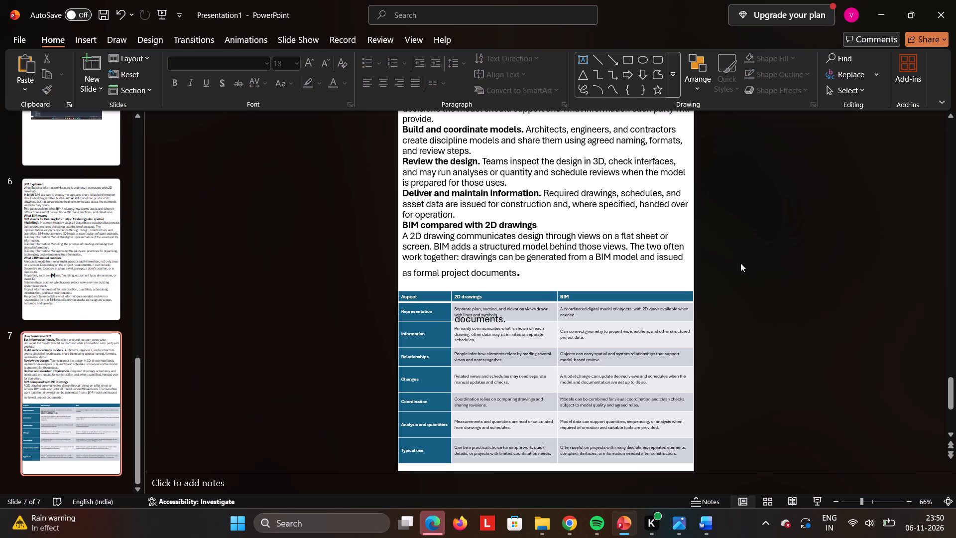
Delete the stray "documents." text overlapping the comparison table on slide 7, including its full stop.
{"action": "double_click", "coordinate": [504, 320]}
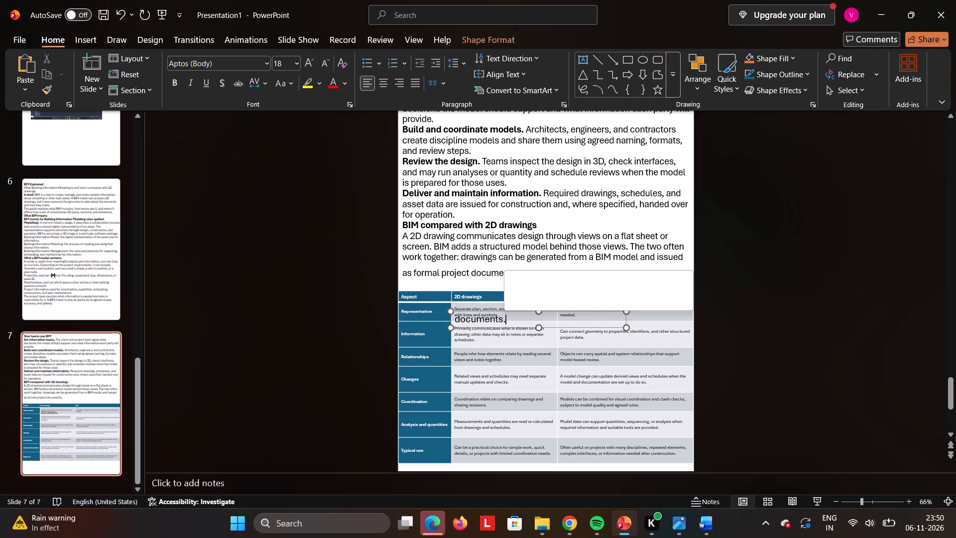
{"action": "double_click", "coordinate": [503, 320]}
{"action": "left_click_drag", "start_coordinate": [503, 320], "coordinate": [452, 322]}
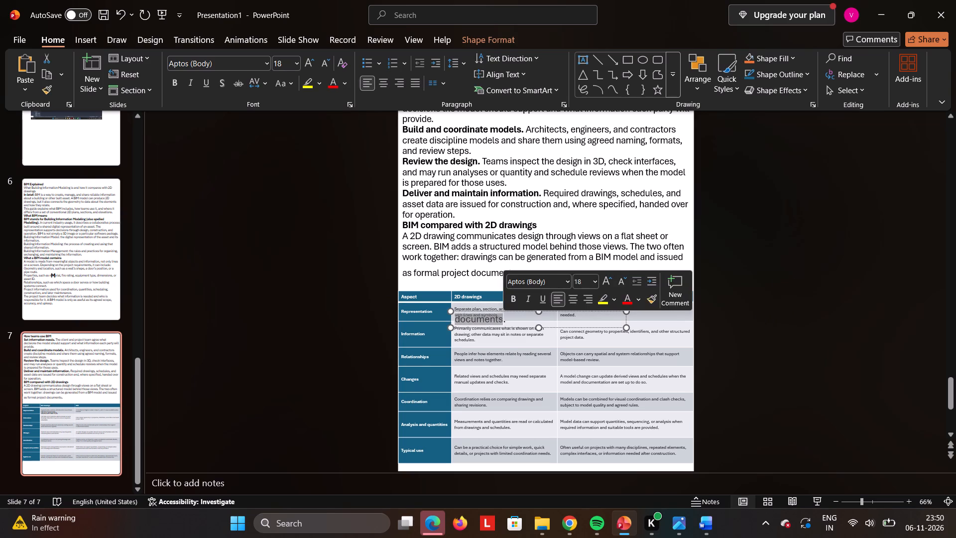
{"action": "left_click_drag", "start_coordinate": [452, 322], "coordinate": [443, 321]}
{"action": "key", "text": "Delete"}
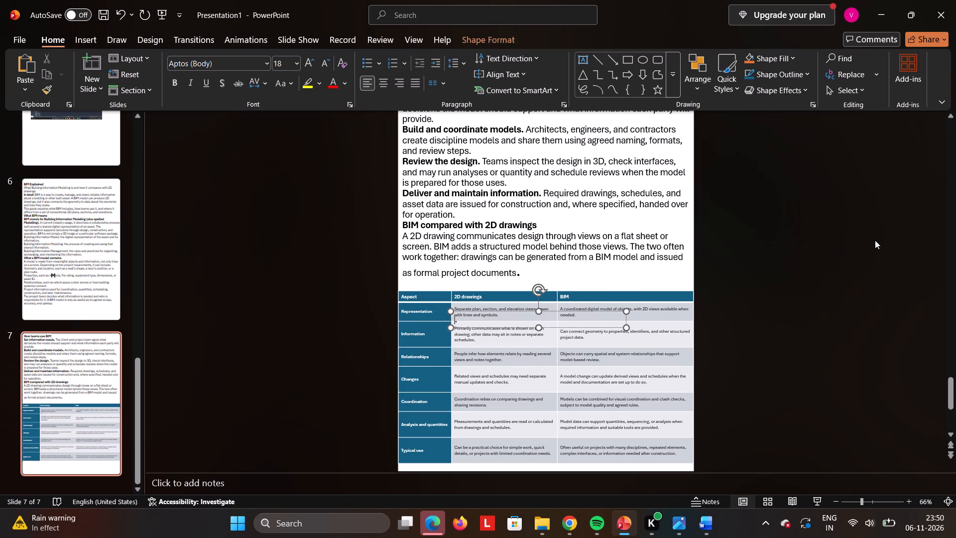
{"action": "key", "text": "Right"}
{"action": "key", "text": "Delete"}
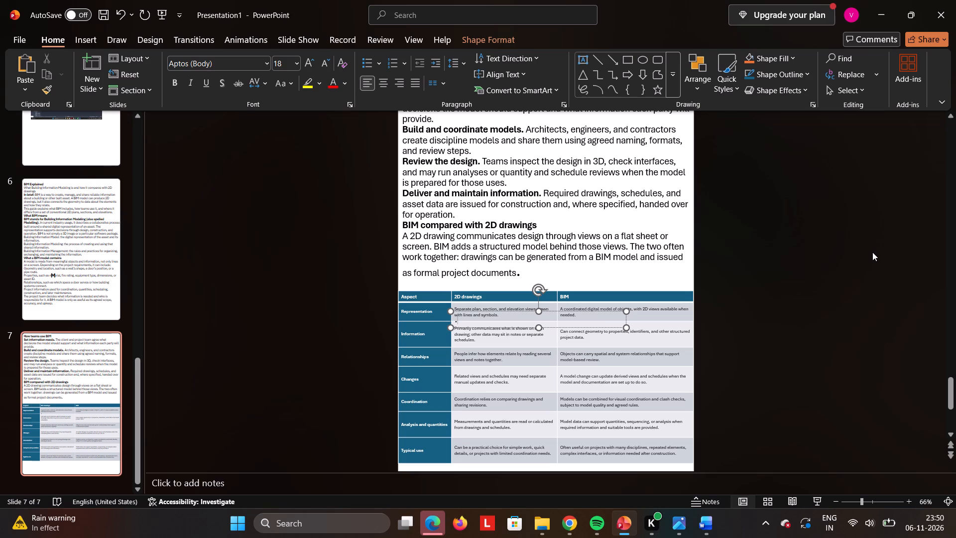
{"action": "key", "text": "BackSpace"}
{"action": "scroll", "coordinate": [872, 252], "scroll_direction": "down", "scroll_amount": 2, "text": "ctrl"}
{"action": "left_click", "coordinate": [873, 245]}
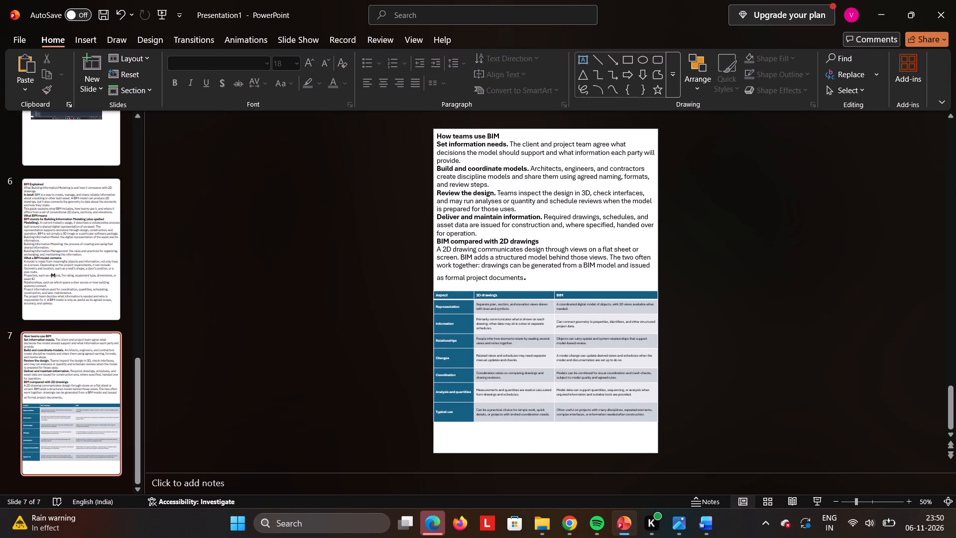
Add a new slide 8 after slide 7.
{"action": "left_click", "coordinate": [96, 74]}
{"action": "left_click", "coordinate": [101, 65]}
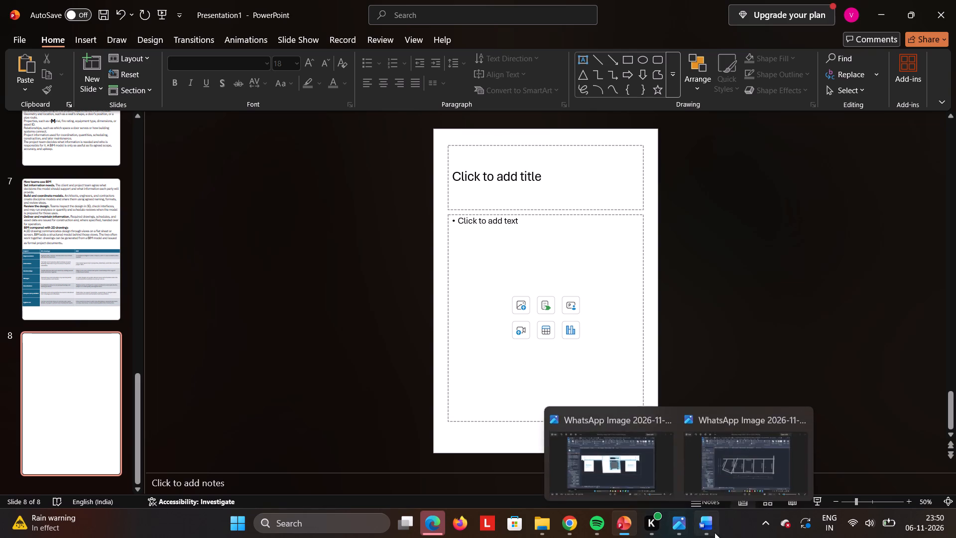
Copy the text from "A simple example" through the last "Key takeaways" bullet in the BIM Explained Word document.
{"action": "left_click", "coordinate": [715, 533]}
{"action": "scroll", "coordinate": [469, 347], "scroll_direction": "down", "scroll_amount": 3}
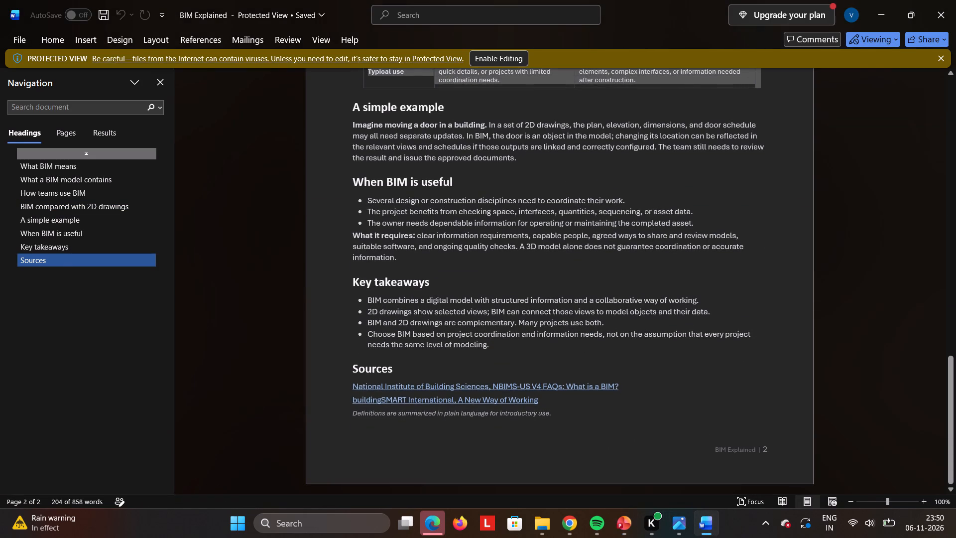
{"action": "scroll", "coordinate": [339, 129], "scroll_direction": "up", "scroll_amount": 1}
{"action": "scroll", "coordinate": [355, 181], "scroll_direction": "down", "scroll_amount": 2}
{"action": "left_click_drag", "start_coordinate": [349, 111], "coordinate": [546, 407]}
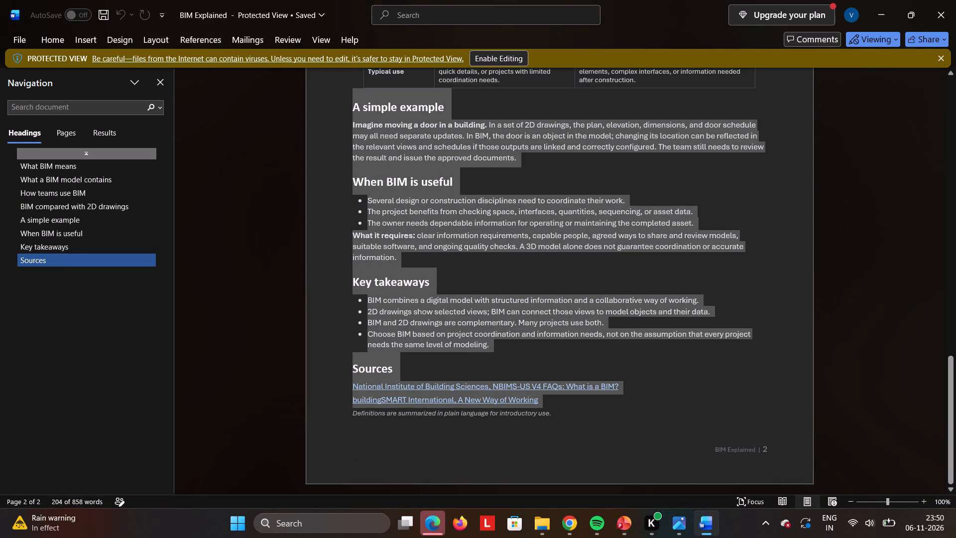
{"action": "left_click_drag", "start_coordinate": [546, 407], "coordinate": [595, 341]}
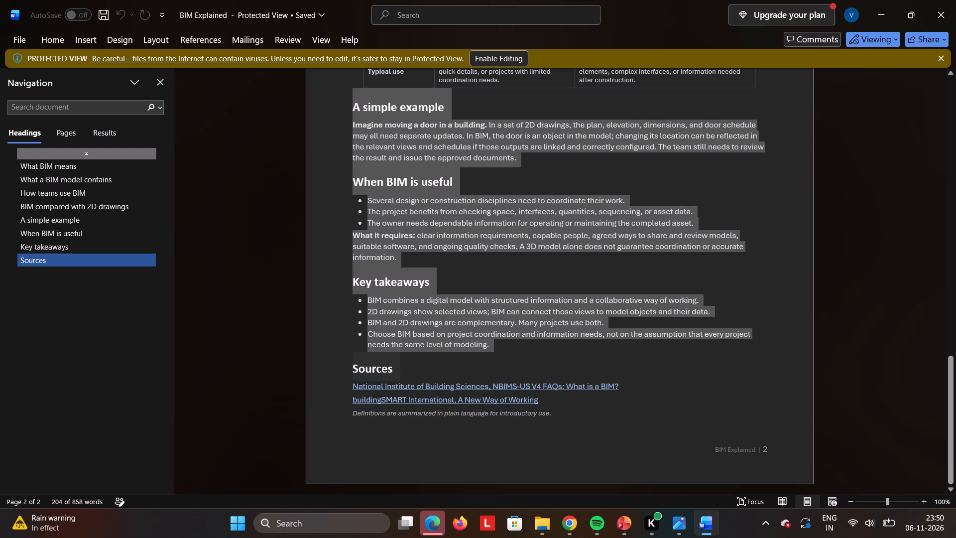
{"action": "left_click_drag", "start_coordinate": [595, 341], "coordinate": [600, 351]}
{"action": "left_click_drag", "start_coordinate": [600, 351], "coordinate": [582, 338]}
{"action": "left_click_drag", "start_coordinate": [493, 348], "coordinate": [403, 258]}
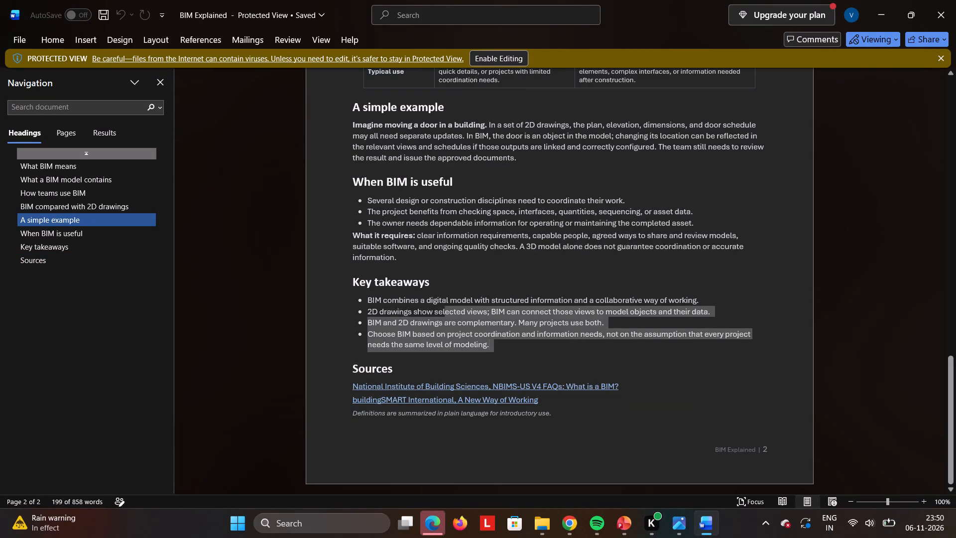
{"action": "left_click_drag", "start_coordinate": [403, 258], "coordinate": [313, 155]}
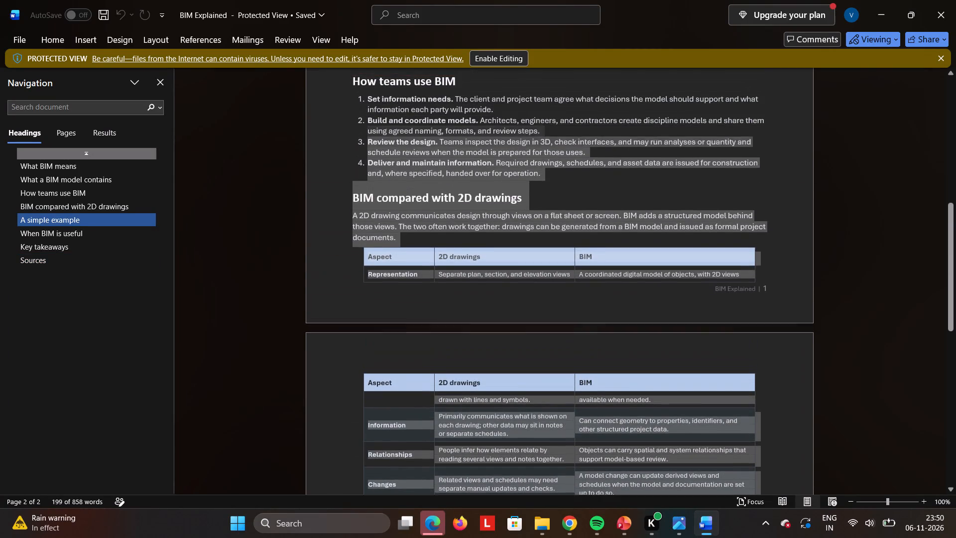
{"action": "left_click_drag", "start_coordinate": [313, 155], "coordinate": [334, 437]}
{"action": "scroll", "coordinate": [361, 420], "scroll_direction": "up", "scroll_amount": 1}
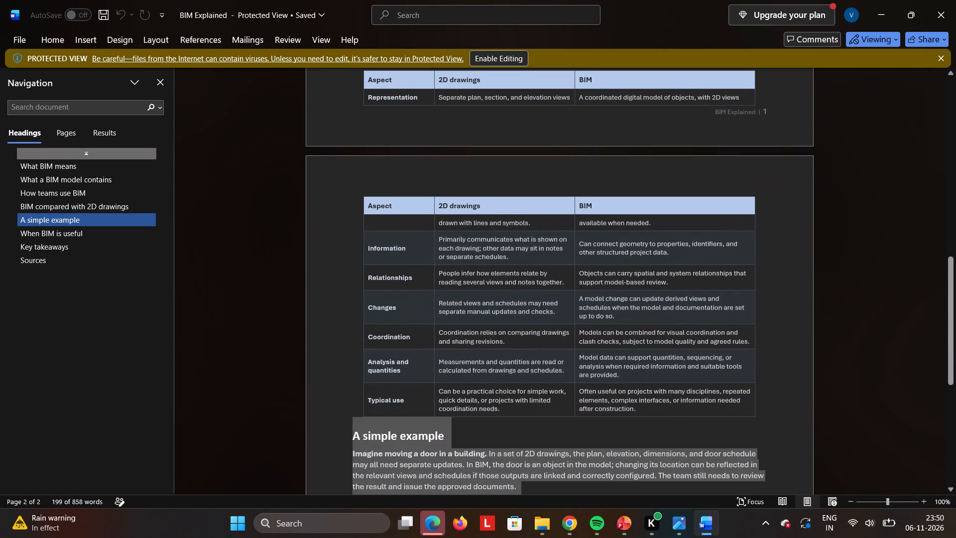
{"action": "left_click_drag", "start_coordinate": [334, 437], "coordinate": [333, 437]}
{"action": "key", "text": "ctrl+c"}
{"action": "key", "text": "ctrl+c"}
{"action": "key", "text": "ctrl+c"}
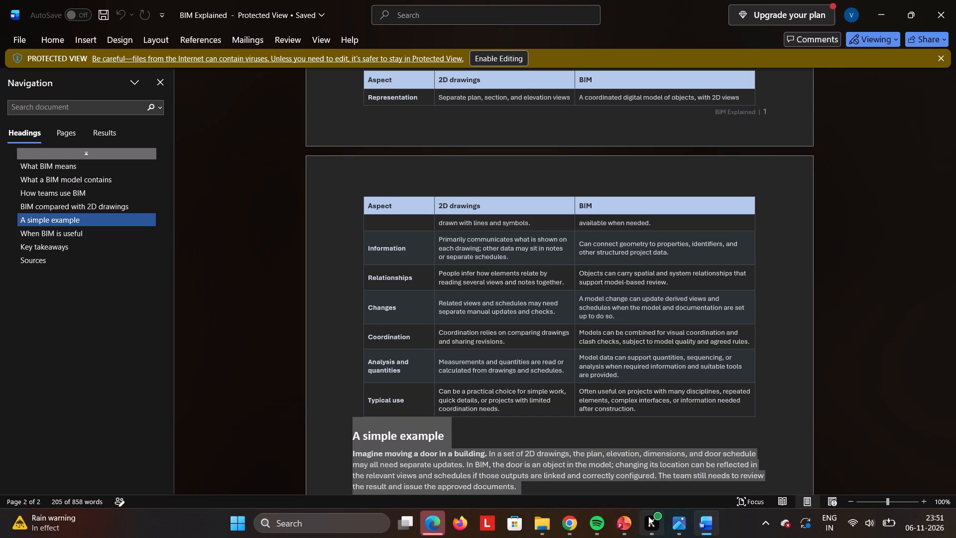
Switch to PowerPoint and paste the copied text into slide 8's title placeholder.
{"action": "left_click", "coordinate": [620, 525]}
{"action": "left_click", "coordinate": [491, 192]}
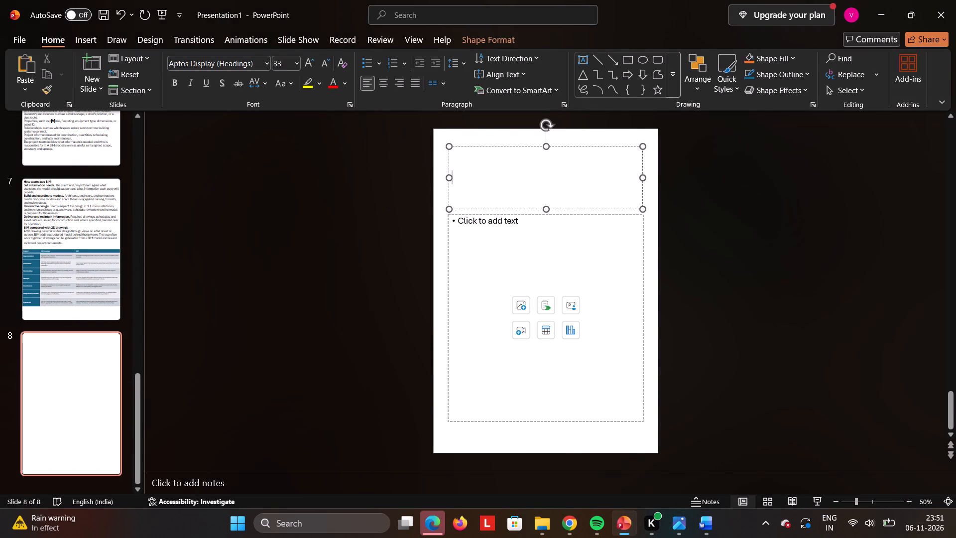
{"action": "key", "text": "ctrl+v"}
Select both placeholders on slide 8 and resize them together, extending them past the slide's left edge.
{"action": "scroll", "coordinate": [463, 89], "scroll_direction": "up", "scroll_amount": 2}
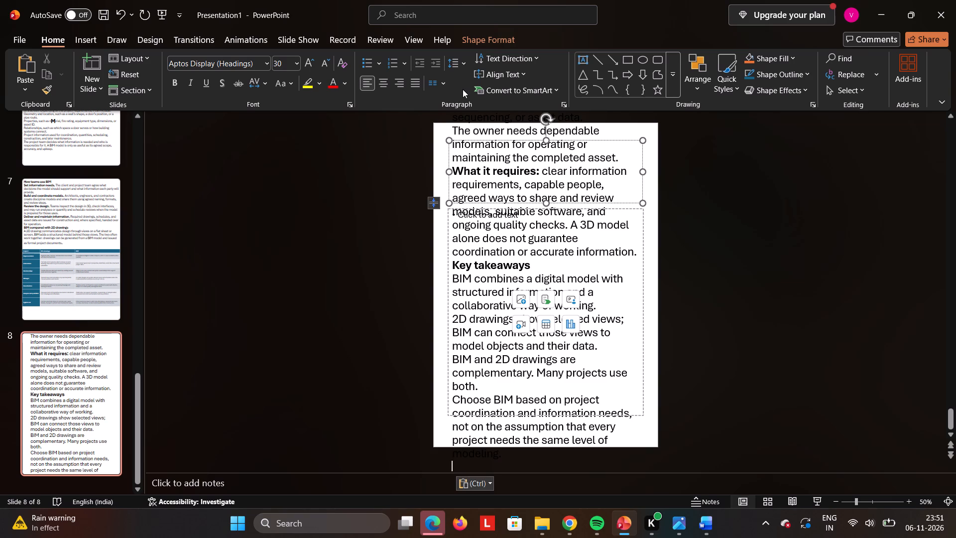
{"action": "scroll", "coordinate": [452, 128], "scroll_direction": "down", "scroll_amount": 2, "text": "ctrl"}
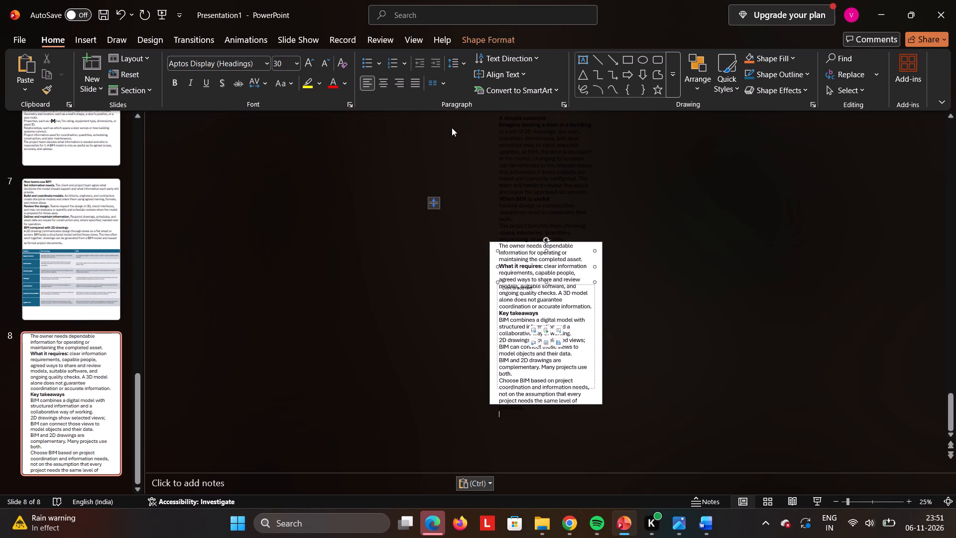
{"action": "left_click_drag", "start_coordinate": [498, 215], "coordinate": [495, 185]}
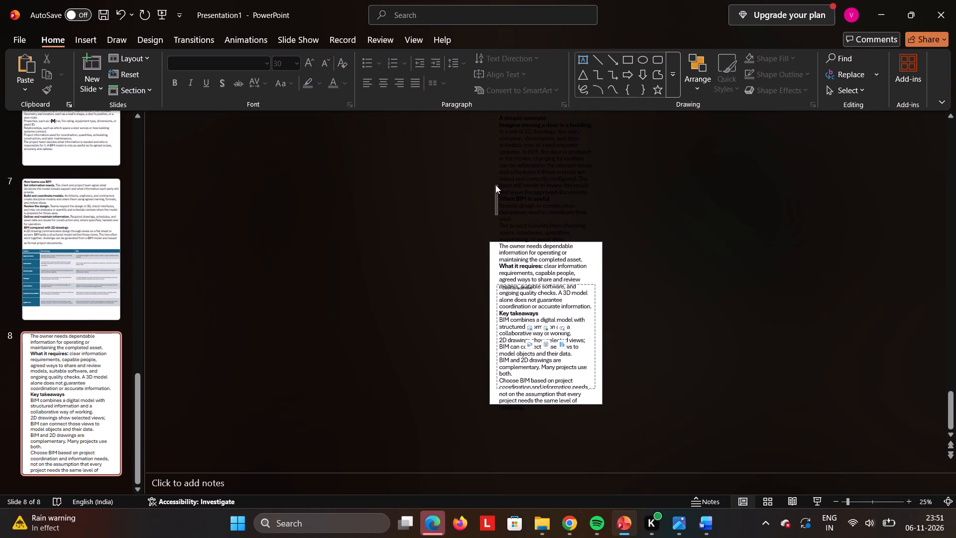
{"action": "left_click_drag", "start_coordinate": [495, 185], "coordinate": [493, 170]}
{"action": "left_click_drag", "start_coordinate": [489, 156], "coordinate": [629, 437]}
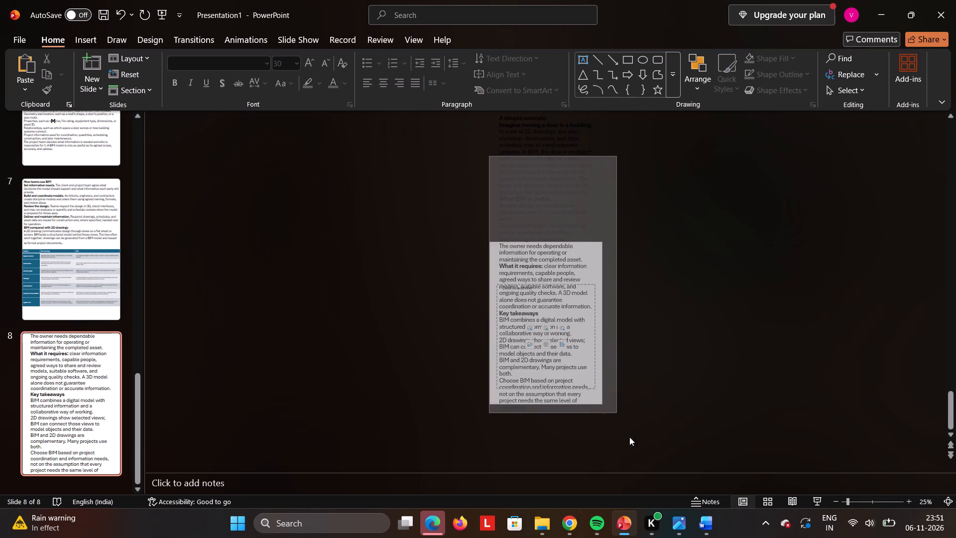
{"action": "left_click_drag", "start_coordinate": [629, 437], "coordinate": [635, 480]}
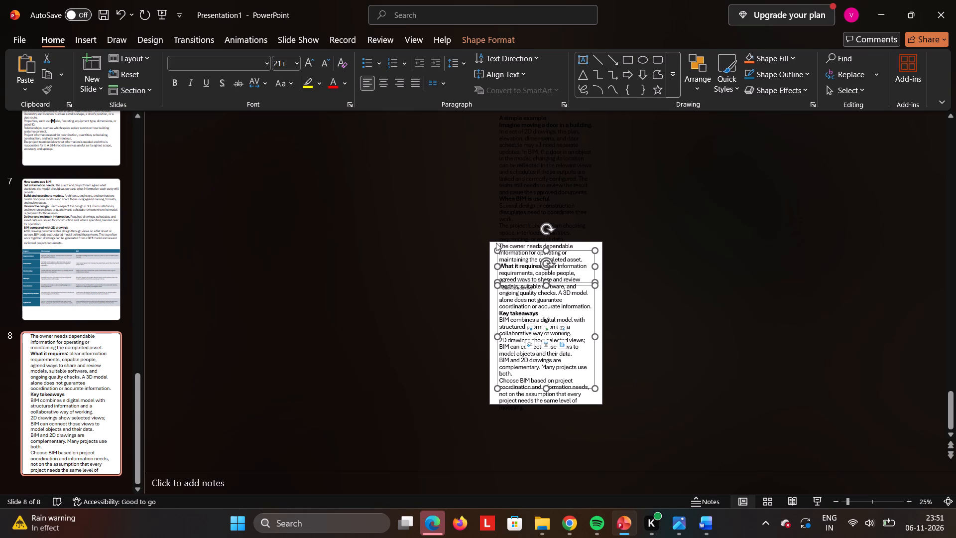
{"action": "left_click_drag", "start_coordinate": [498, 247], "coordinate": [518, 266]}
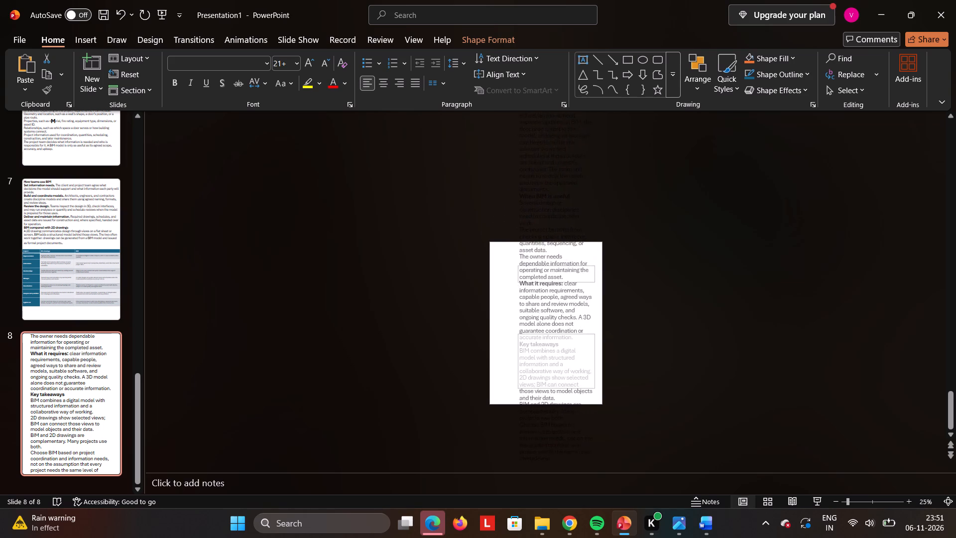
{"action": "left_click_drag", "start_coordinate": [518, 266], "coordinate": [464, 385]}
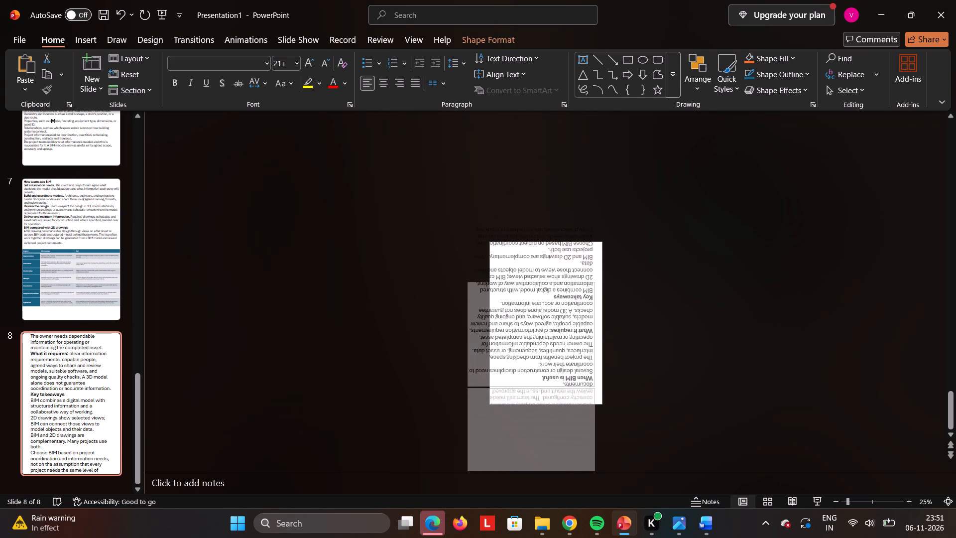
{"action": "left_click_drag", "start_coordinate": [464, 385], "coordinate": [472, 236]}
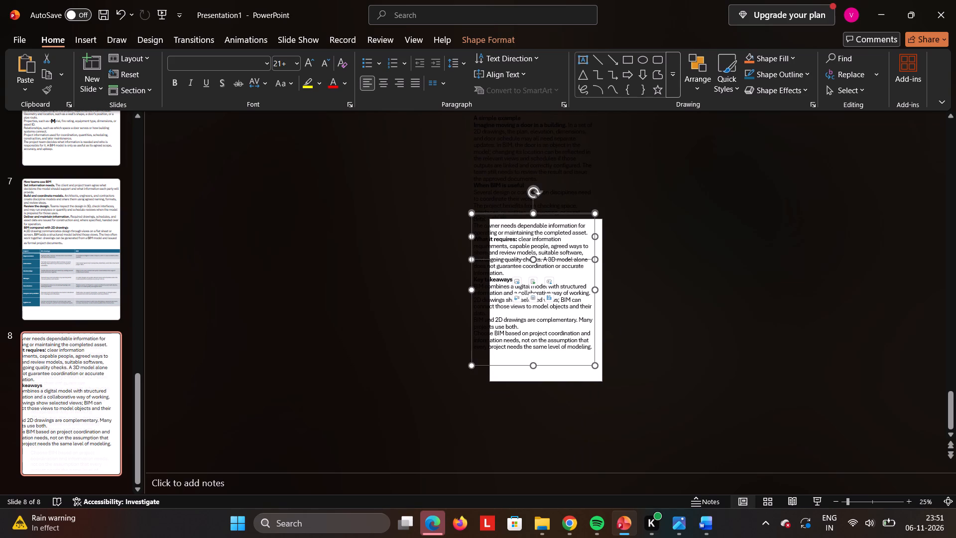
Cut the empty content placeholder overlapping the pasted text on slide 8.
{"action": "left_click", "coordinate": [590, 348]}
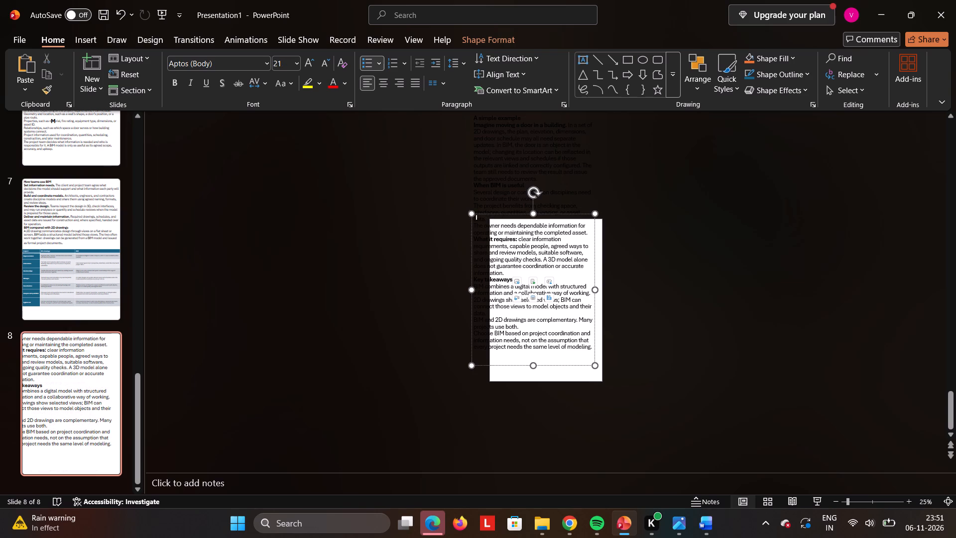
{"action": "left_click", "coordinate": [591, 349]}
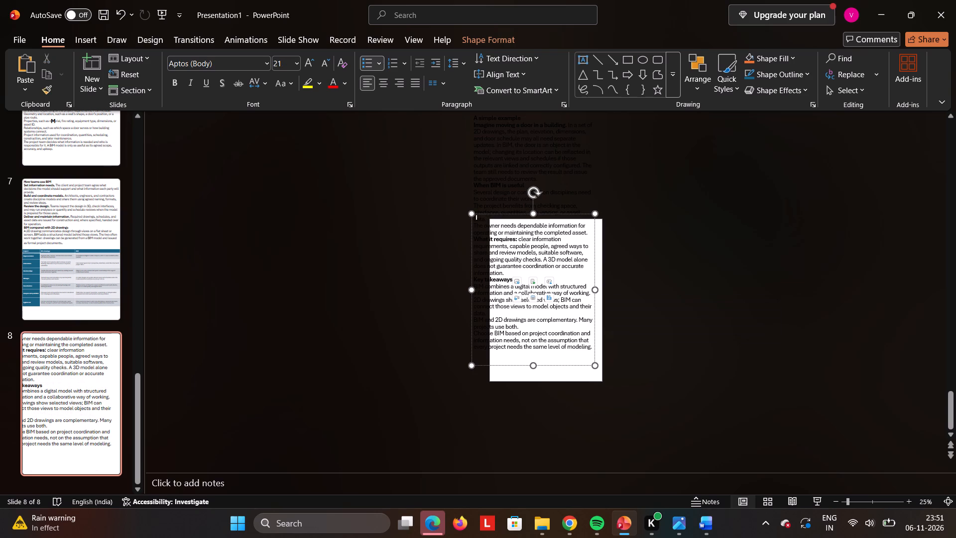
{"action": "double_click", "coordinate": [591, 348]}
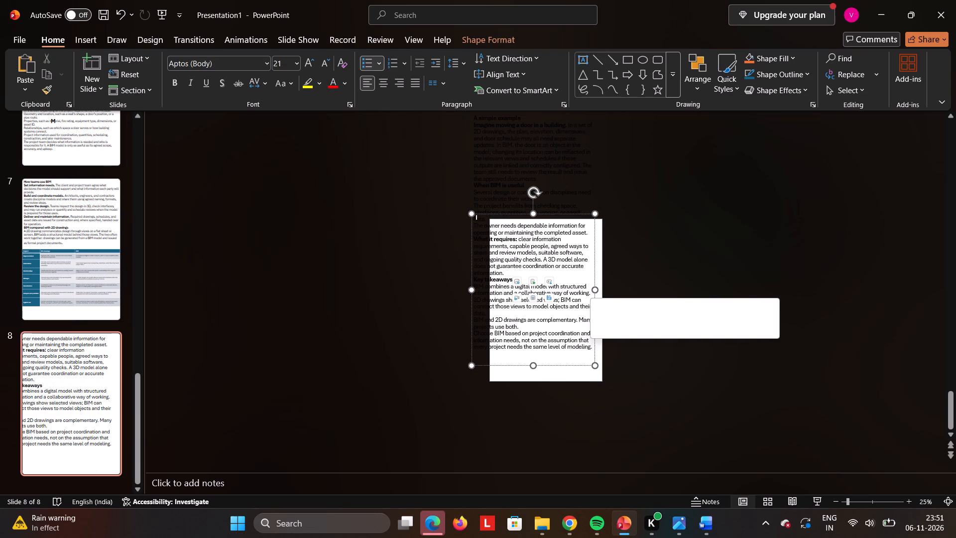
{"action": "left_click", "coordinate": [593, 348]}
{"action": "left_click_drag", "start_coordinate": [593, 348], "coordinate": [597, 352]}
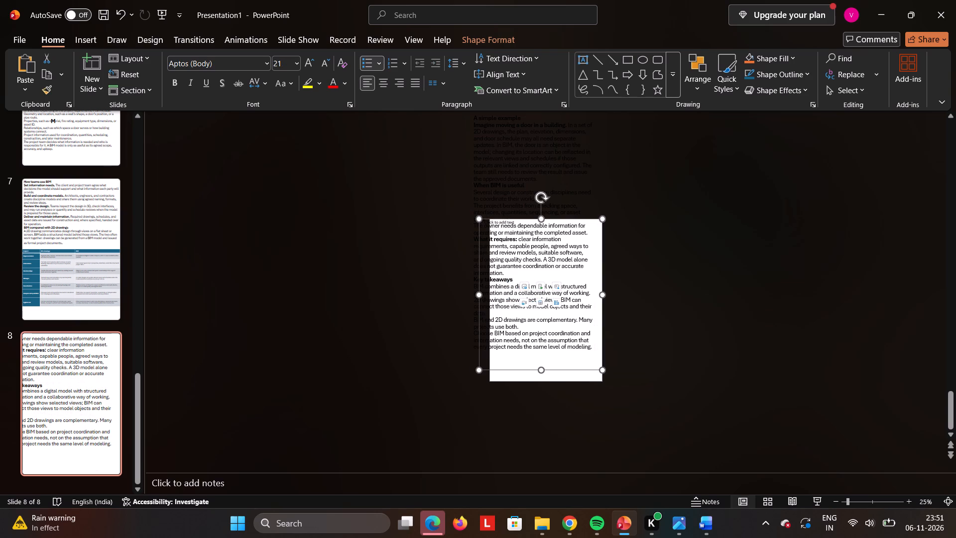
{"action": "left_click_drag", "start_coordinate": [593, 350], "coordinate": [580, 345]}
{"action": "double_click", "coordinate": [580, 345]}
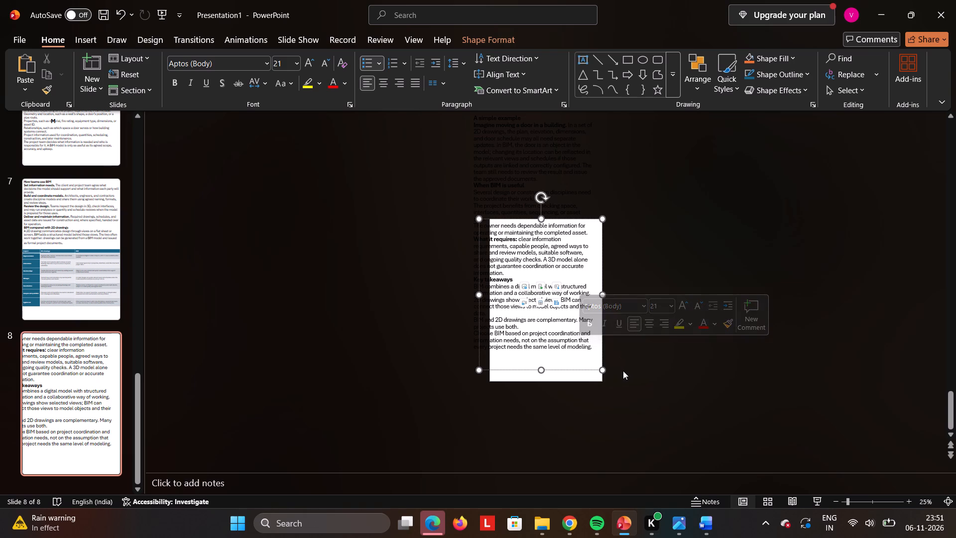
{"action": "left_click_drag", "start_coordinate": [604, 372], "coordinate": [539, 262]}
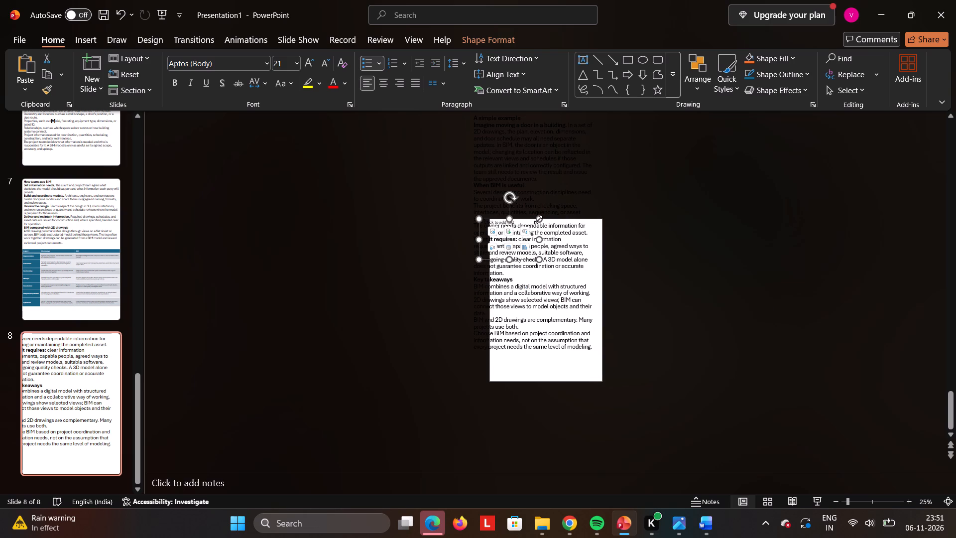
{"action": "left_click_drag", "start_coordinate": [537, 218], "coordinate": [518, 232]}
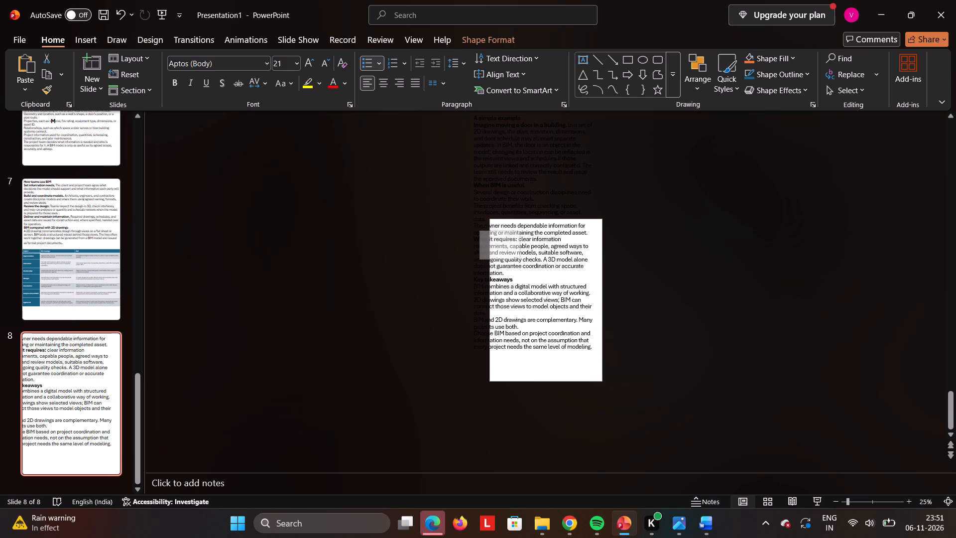
{"action": "left_click_drag", "start_coordinate": [518, 232], "coordinate": [485, 248]}
{"action": "right_click", "coordinate": [485, 251]}
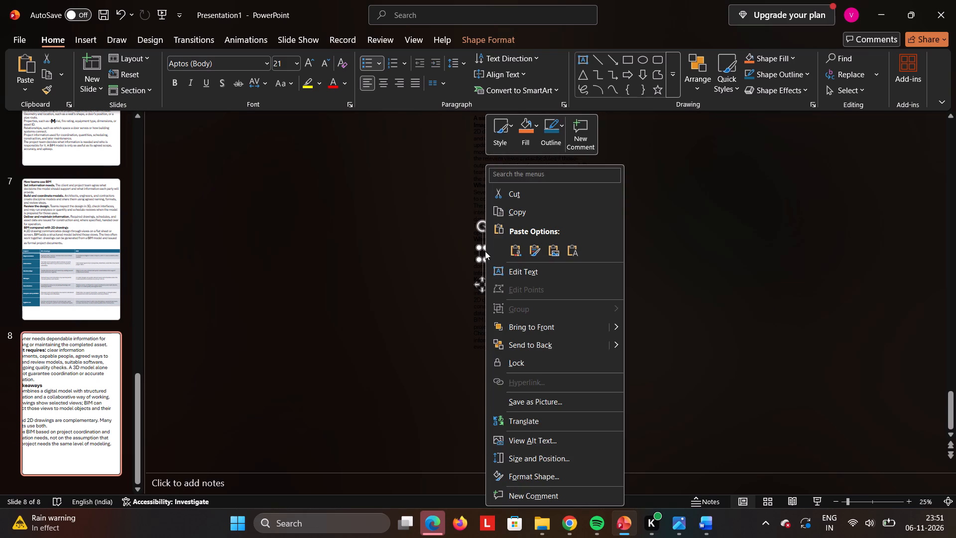
{"action": "left_click", "coordinate": [509, 196]}
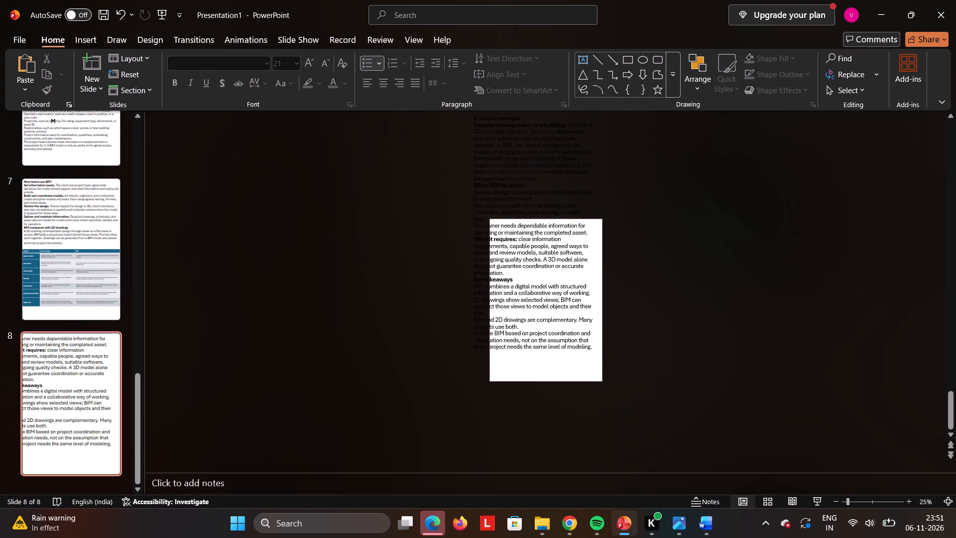
Set all the pasted text on slide 8 to font size 18.
{"action": "left_click_drag", "start_coordinate": [592, 347], "coordinate": [376, 1]}
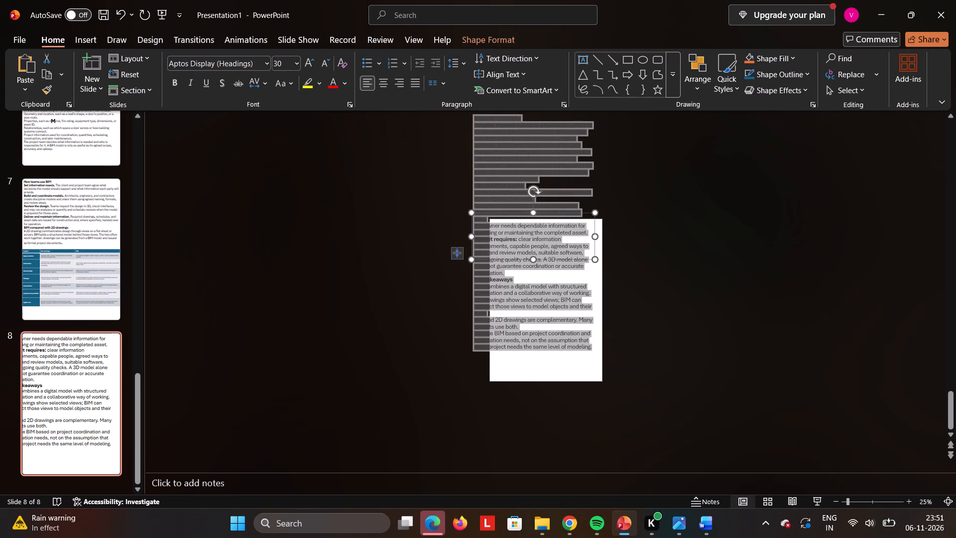
{"action": "left_click_drag", "start_coordinate": [376, 1], "coordinate": [375, 0]}
{"action": "left_click", "coordinate": [295, 61]}
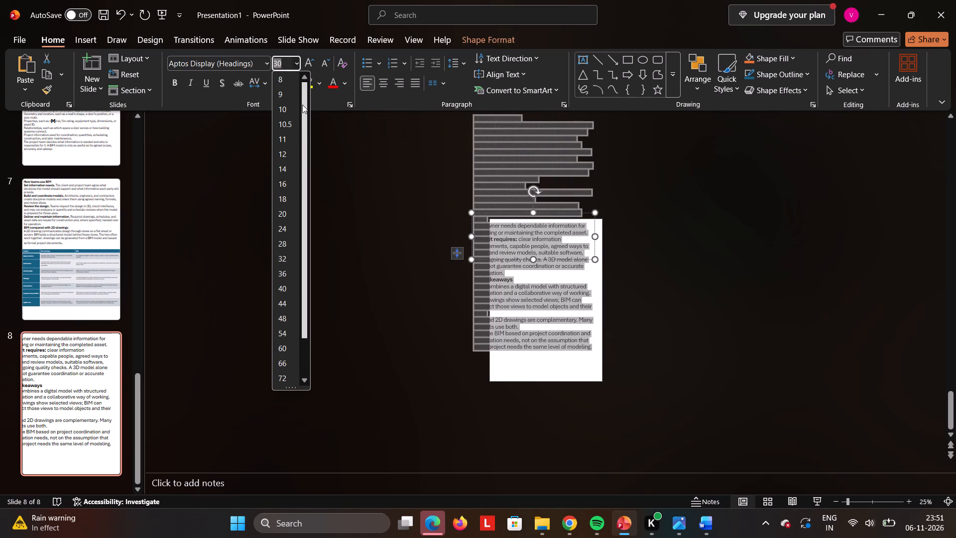
{"action": "left_click", "coordinate": [291, 195]}
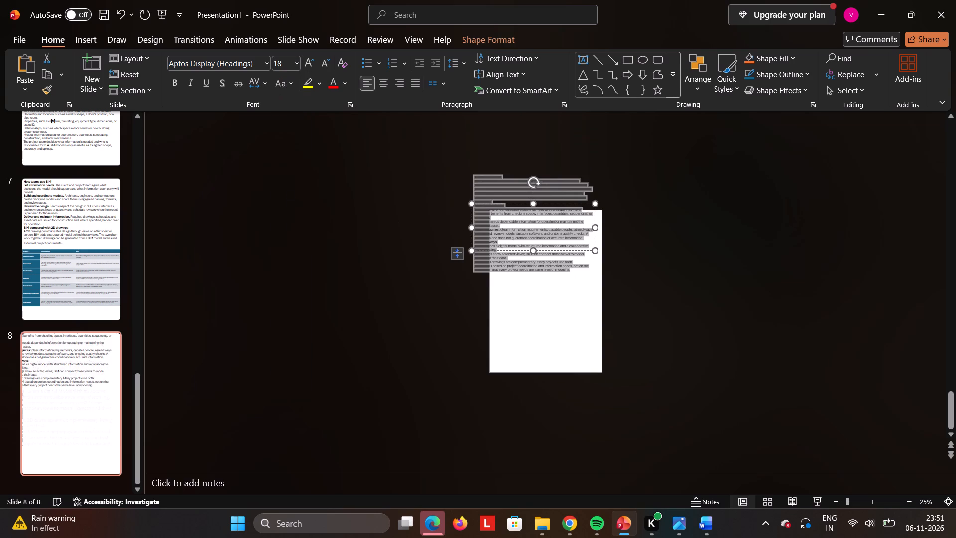
Resize and move slide 8's text box to span the full slide width, with its text starting at the slide's top edge.
{"action": "left_click_drag", "start_coordinate": [592, 250], "coordinate": [604, 316]}
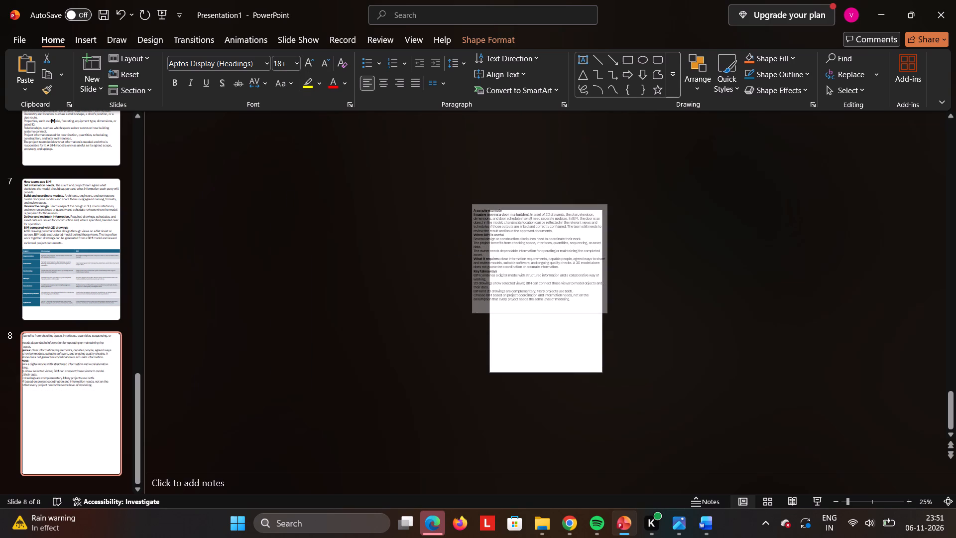
{"action": "left_click_drag", "start_coordinate": [604, 316], "coordinate": [601, 324]}
{"action": "left_click_drag", "start_coordinate": [580, 319], "coordinate": [581, 322]}
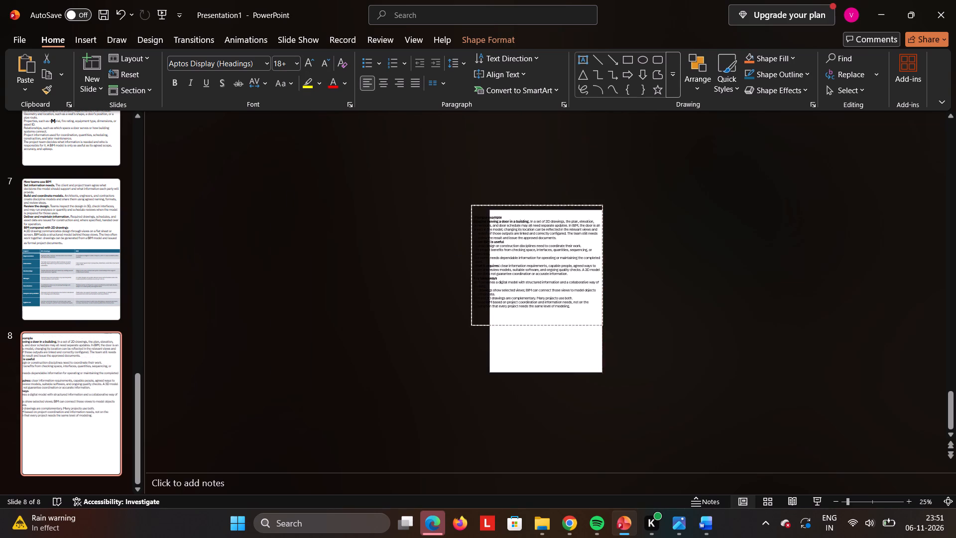
{"action": "left_click_drag", "start_coordinate": [581, 322], "coordinate": [582, 326]}
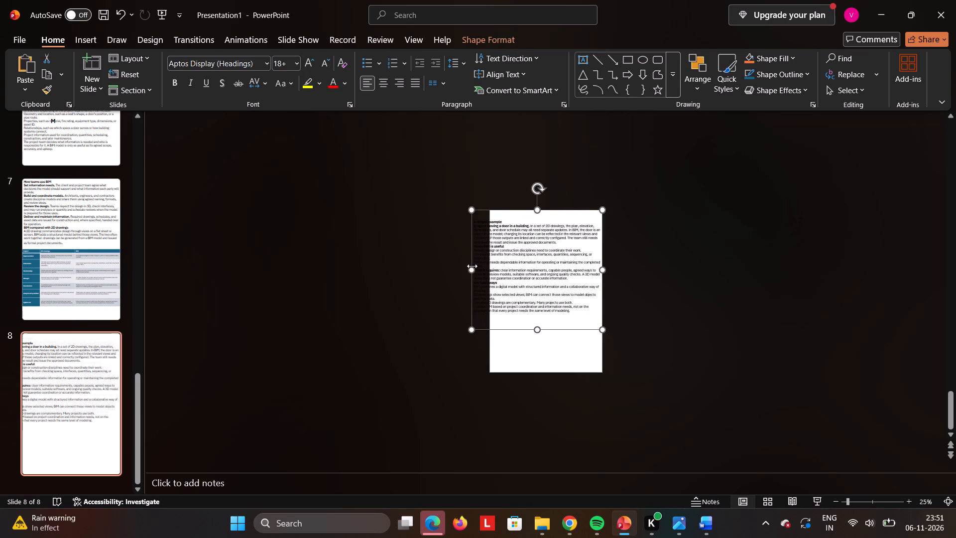
{"action": "left_click_drag", "start_coordinate": [474, 271], "coordinate": [489, 271]}
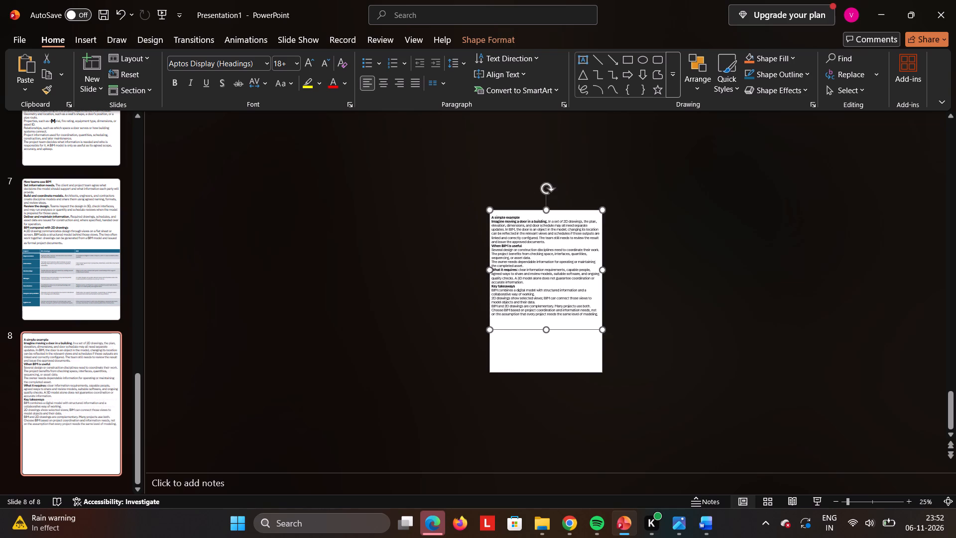
{"action": "left_click", "coordinate": [587, 328]}
{"action": "left_click", "coordinate": [680, 347]}
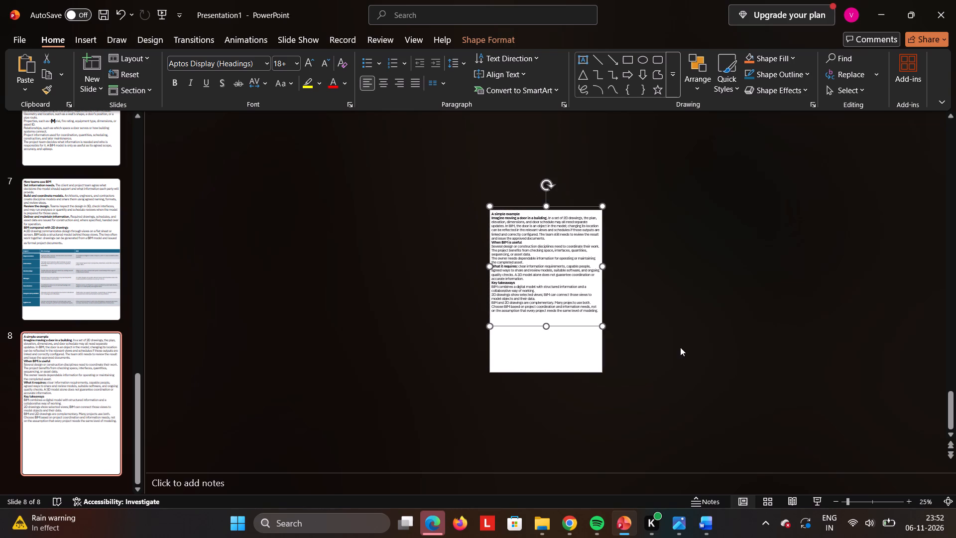
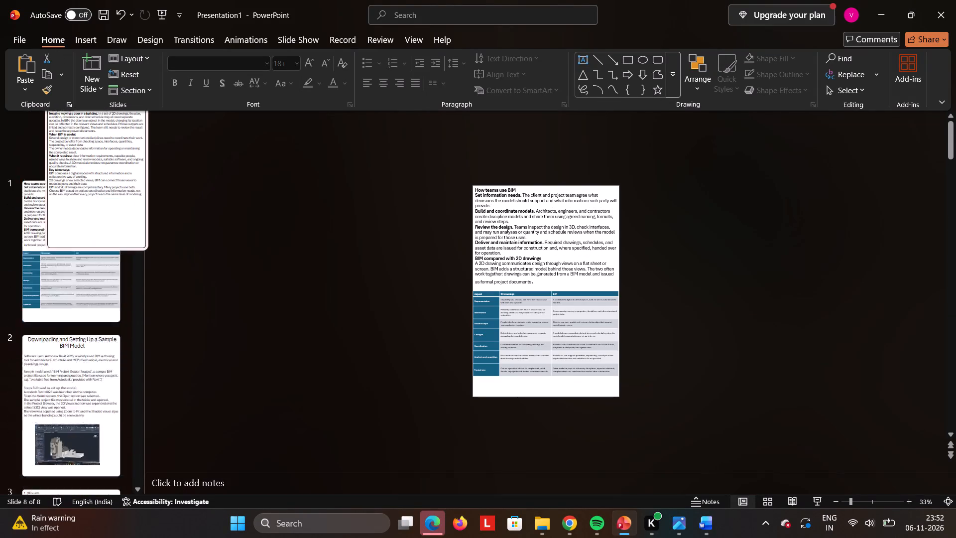
Move the "A simple example" slide to position 2, directly after the "How teams use BIM" slide.
{"action": "left_click_drag", "start_coordinate": [96, 186], "coordinate": [68, 361]}
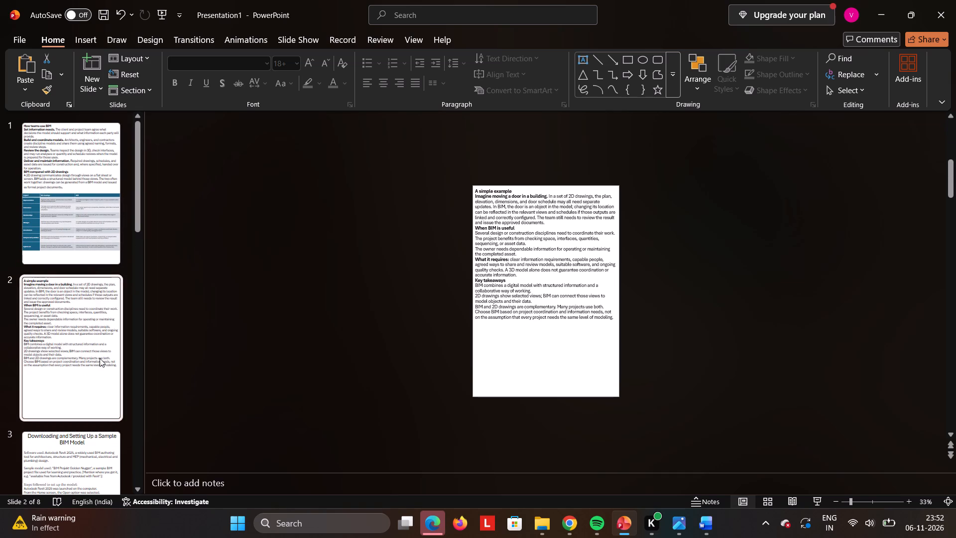
Delete the stray letter M overlapping the "Properties, such as material" line on the "BIM Explained" slide.
{"action": "scroll", "coordinate": [83, 390], "scroll_direction": "down", "scroll_amount": 4}
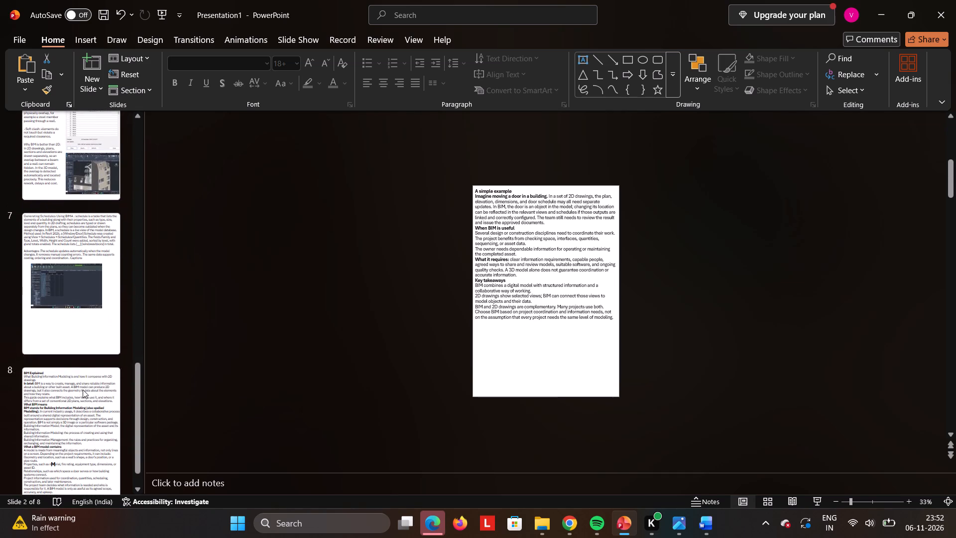
{"action": "scroll", "coordinate": [114, 321], "scroll_direction": "down", "scroll_amount": 3}
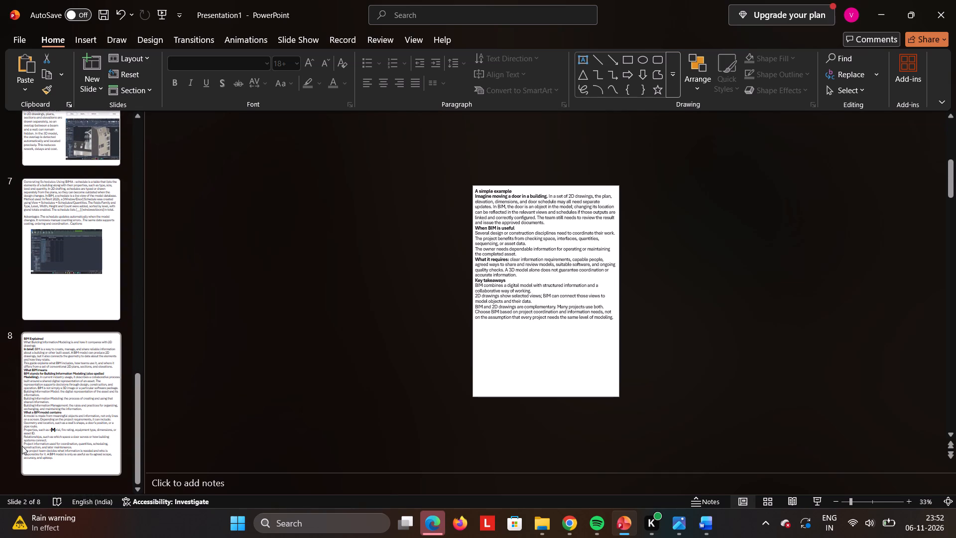
{"action": "left_click", "coordinate": [22, 446]}
{"action": "left_click", "coordinate": [38, 436]}
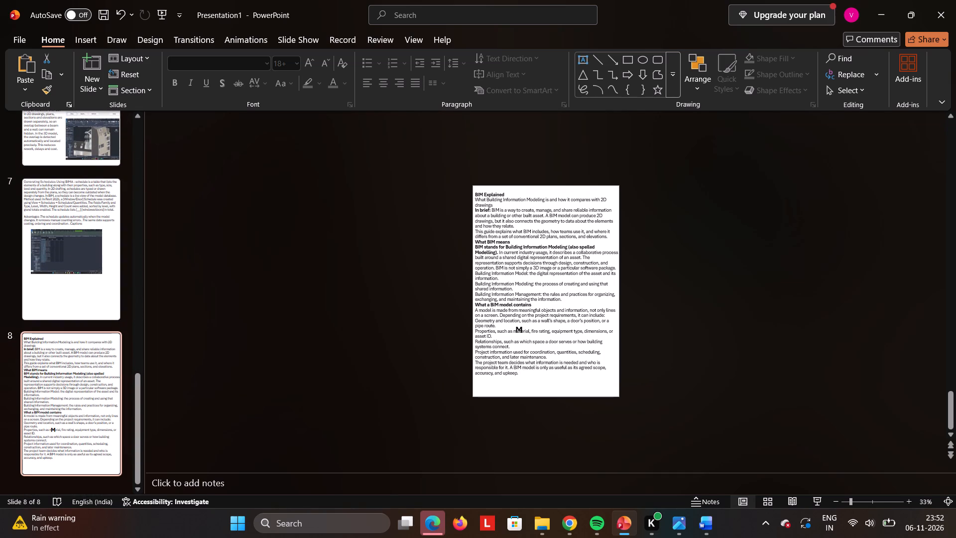
{"action": "left_click", "coordinate": [518, 329]}
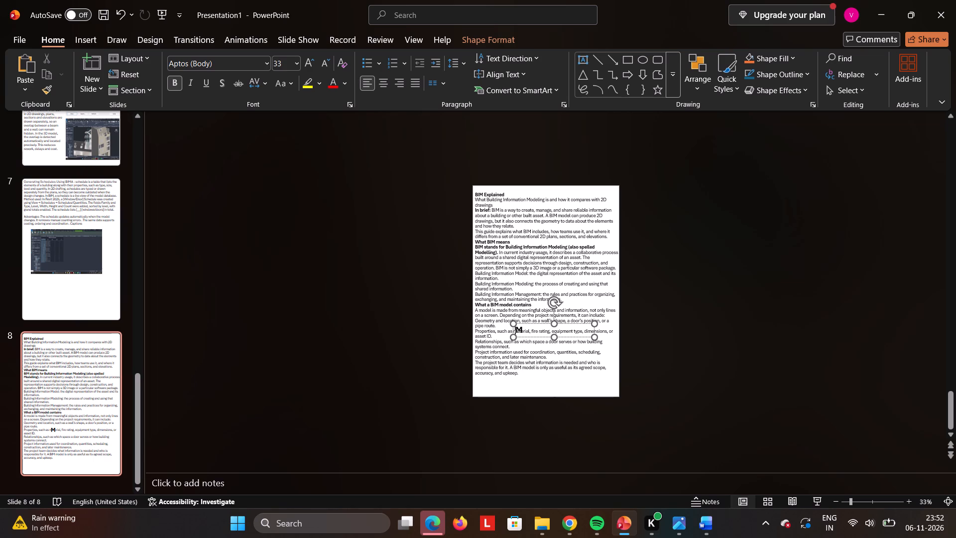
{"action": "left_click_drag", "start_coordinate": [519, 329], "coordinate": [511, 328]}
{"action": "key", "text": "Delete"}
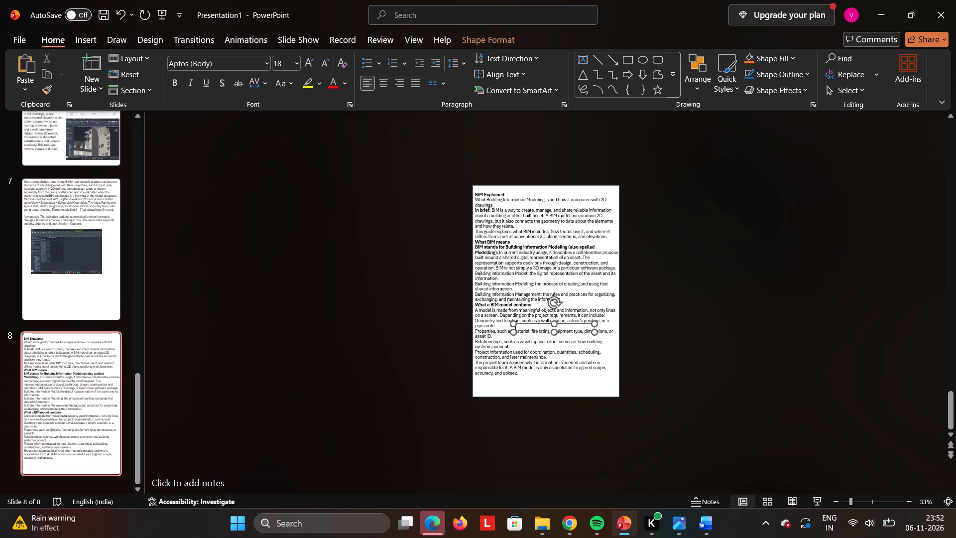
{"action": "left_click", "coordinate": [840, 337]}
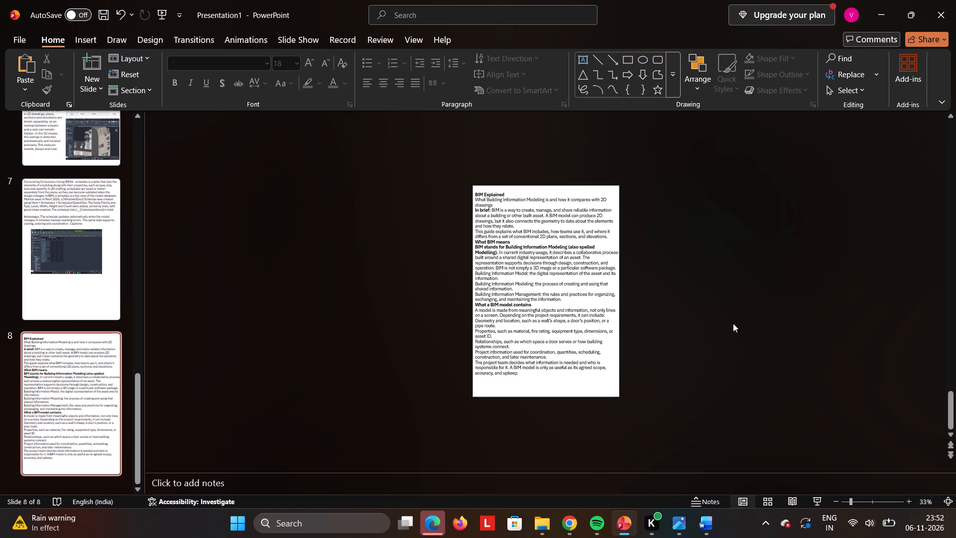
Move the "BIM Explained" slide from the end of the presentation to position 1, before "How teams use BIM".
{"action": "scroll", "coordinate": [50, 204], "scroll_direction": "up", "scroll_amount": 7}
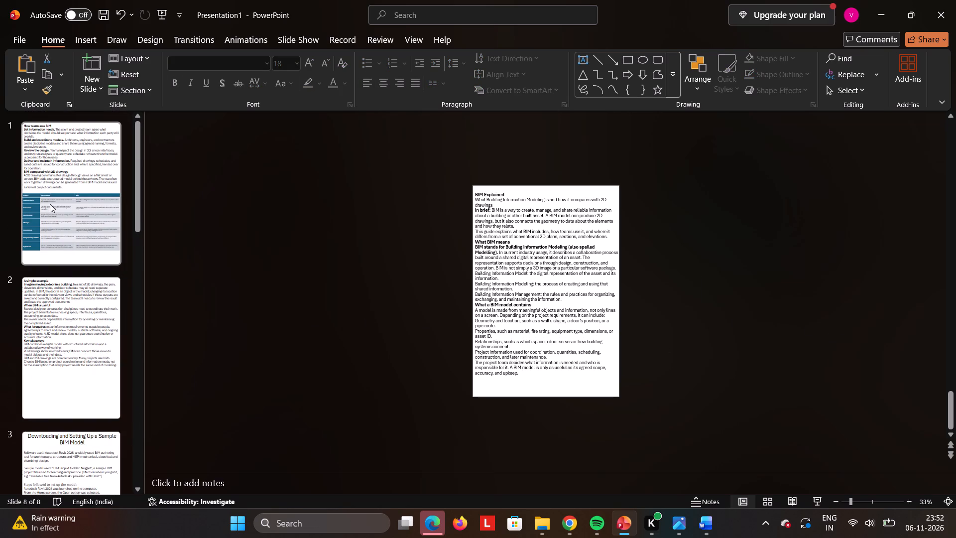
{"action": "left_click", "coordinate": [30, 352]}
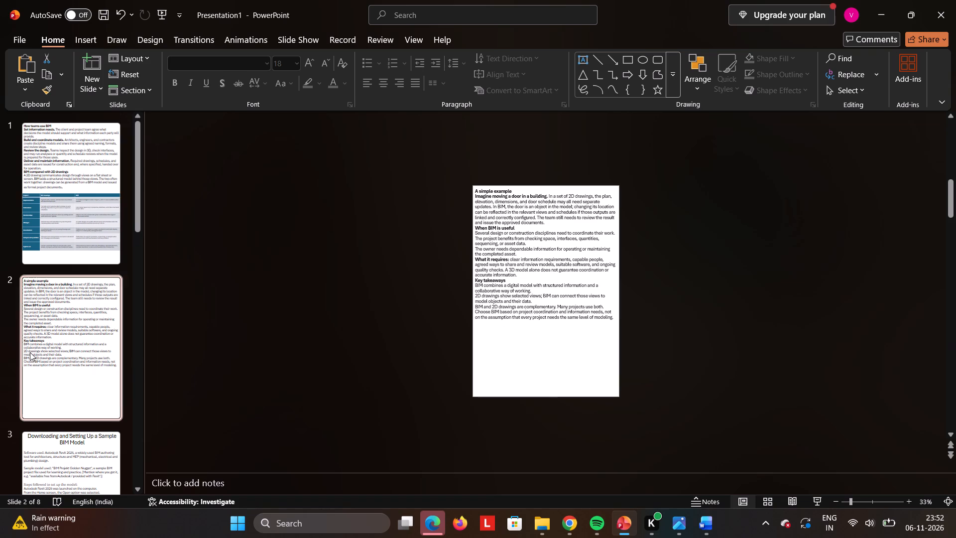
{"action": "left_click", "coordinate": [99, 196]}
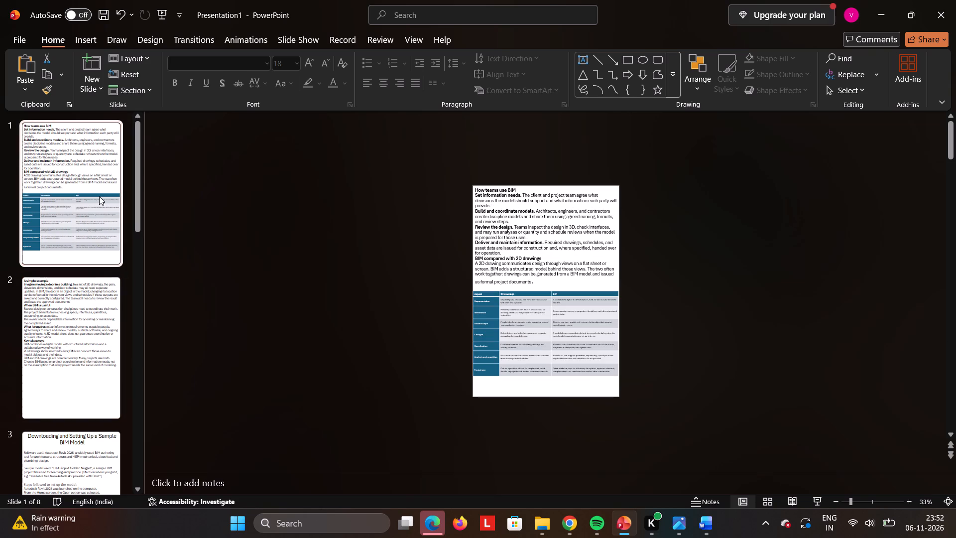
{"action": "scroll", "coordinate": [47, 249], "scroll_direction": "down", "scroll_amount": 2}
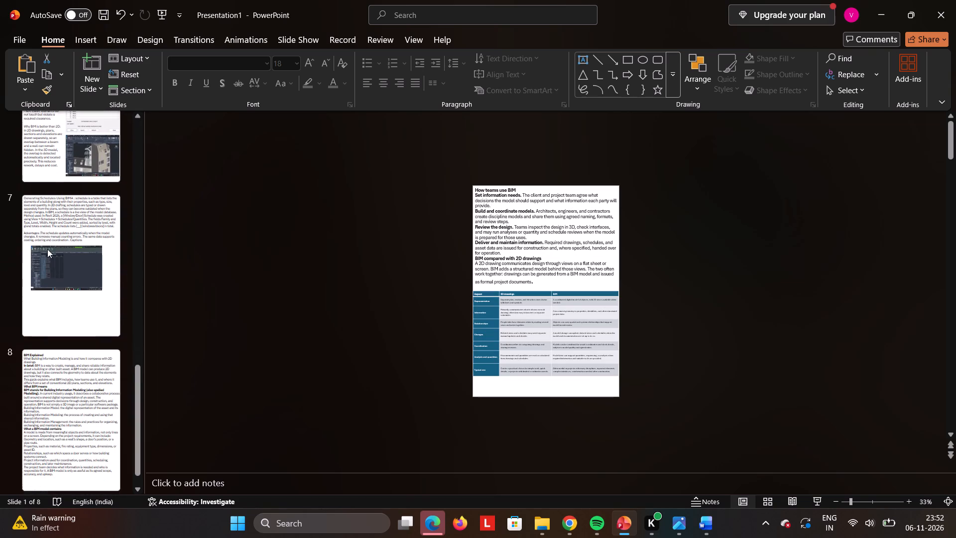
{"action": "scroll", "coordinate": [47, 249], "scroll_direction": "down", "scroll_amount": 2}
{"action": "left_click_drag", "start_coordinate": [46, 391], "coordinate": [56, 58]}
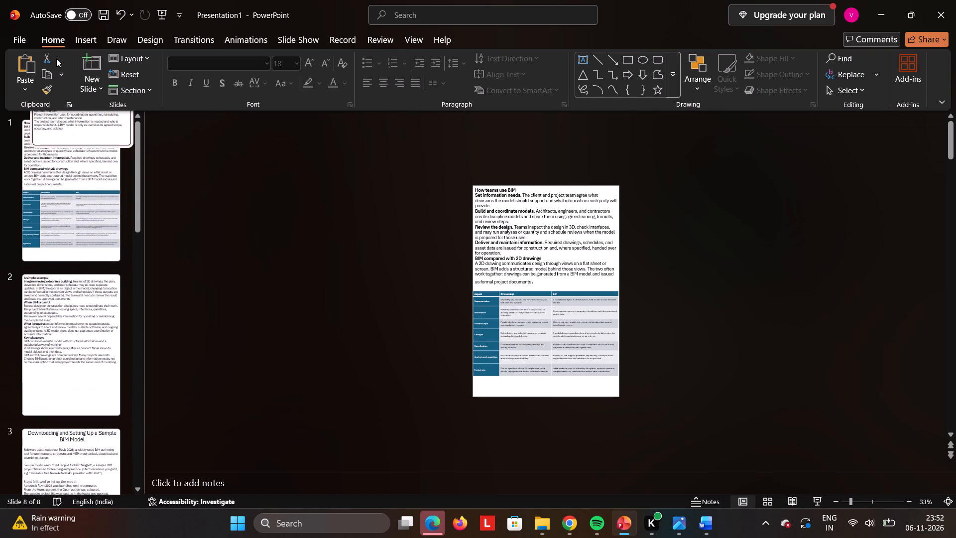
{"action": "left_click_drag", "start_coordinate": [56, 58], "coordinate": [47, 148]}
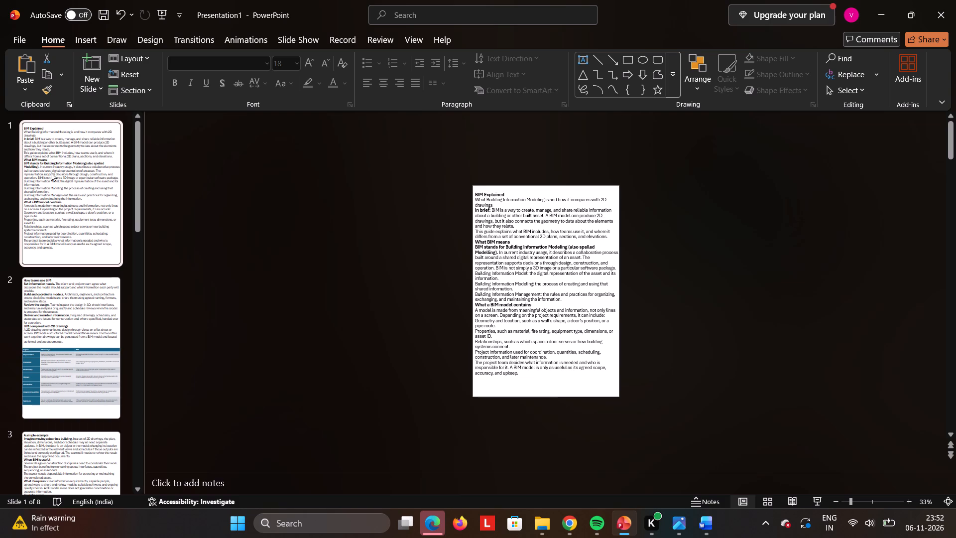
Add a new title-and-content slide after the last slide, "Generating Schedules Using BIM".
{"action": "scroll", "coordinate": [47, 288], "scroll_direction": "down", "scroll_amount": 3}
{"action": "left_click", "coordinate": [69, 409]}
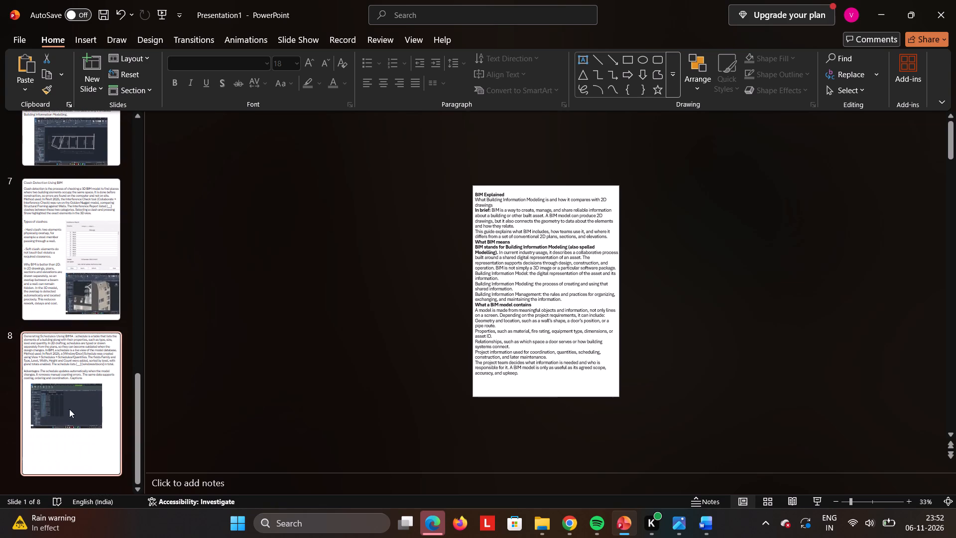
{"action": "left_click", "coordinate": [94, 59]}
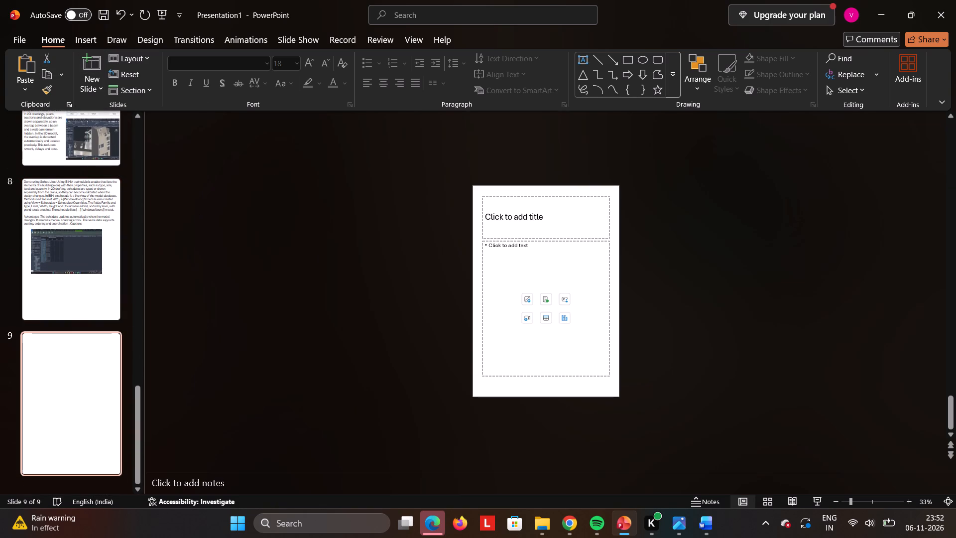
Shrink the empty content placeholder on slide 9 into its lower-left corner and cut it.
{"action": "left_click", "coordinate": [588, 259]}
{"action": "left_click_drag", "start_coordinate": [609, 241], "coordinate": [528, 323]}
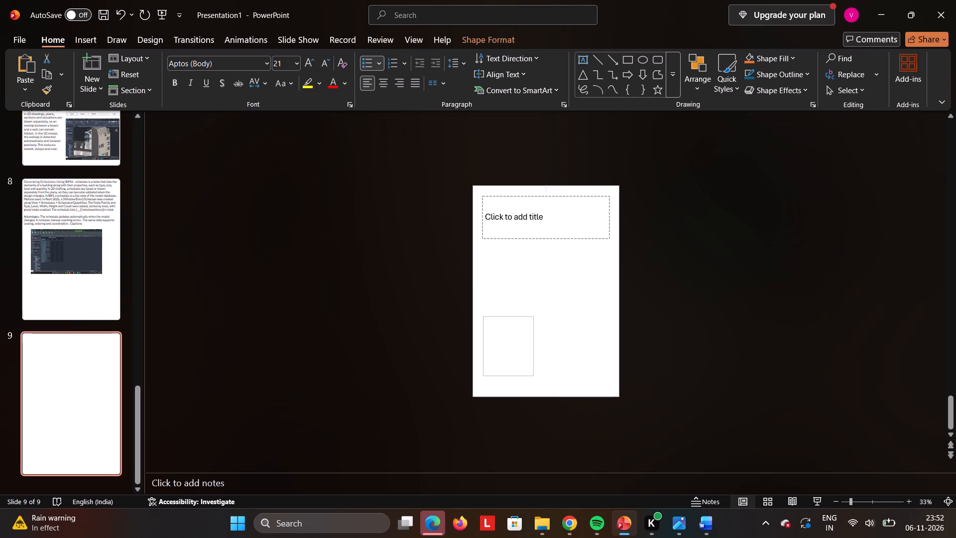
{"action": "left_click_drag", "start_coordinate": [528, 323], "coordinate": [488, 369]}
{"action": "right_click", "coordinate": [488, 369]}
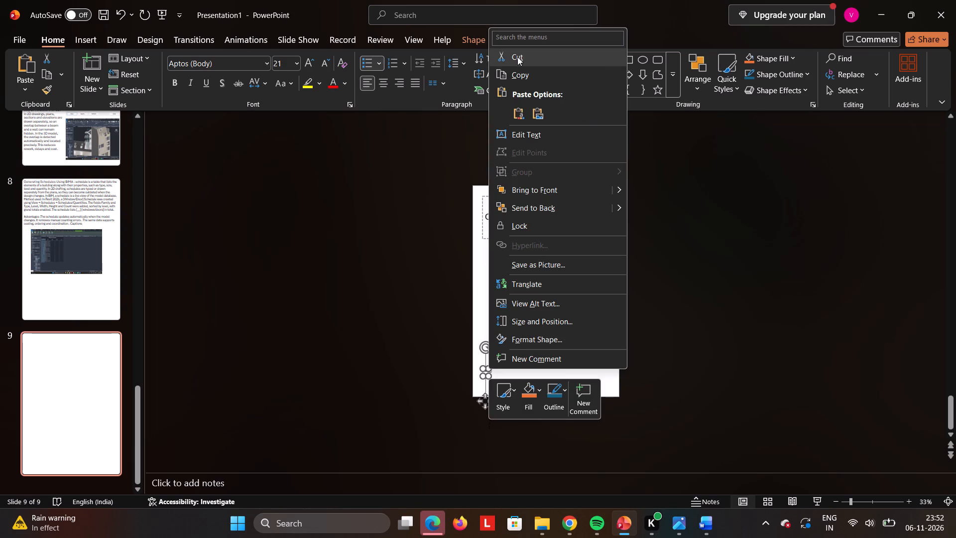
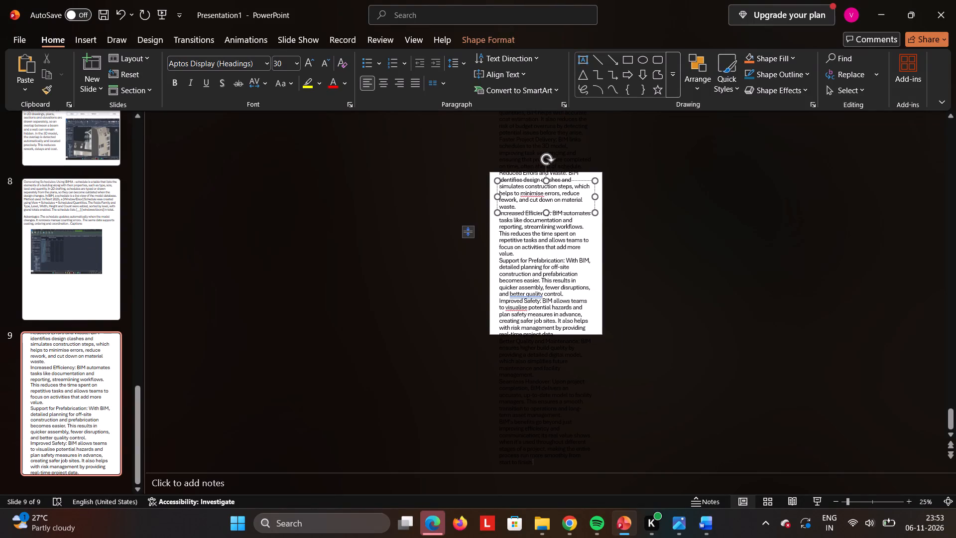
Enlarge the benefits text box on slide 9 beyond the slide's right and bottom edges, with its top-left corner on the slide's corner.
{"action": "left_click", "coordinate": [594, 212]}
{"action": "left_click_drag", "start_coordinate": [594, 212], "coordinate": [631, 537]}
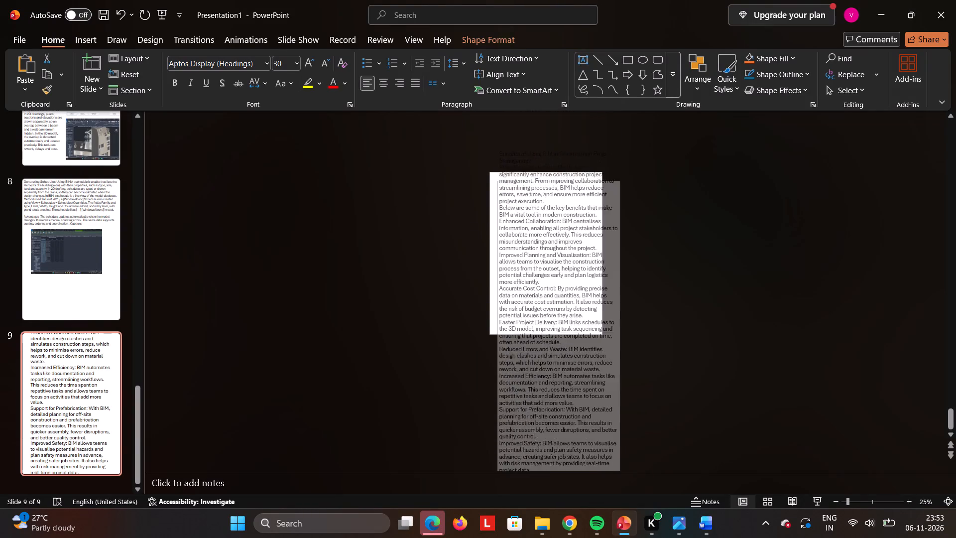
{"action": "left_click_drag", "start_coordinate": [631, 537], "coordinate": [636, 537]}
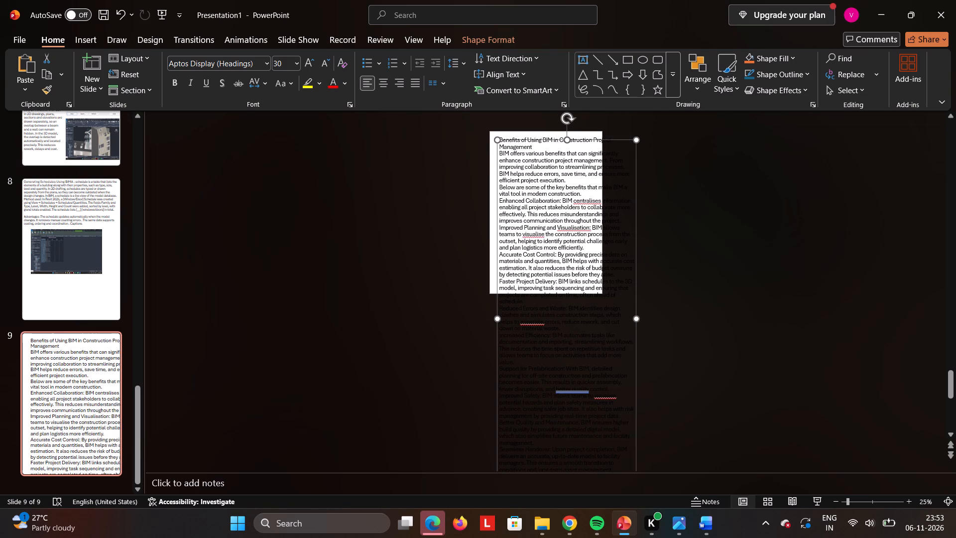
{"action": "left_click_drag", "start_coordinate": [497, 138], "coordinate": [491, 131]}
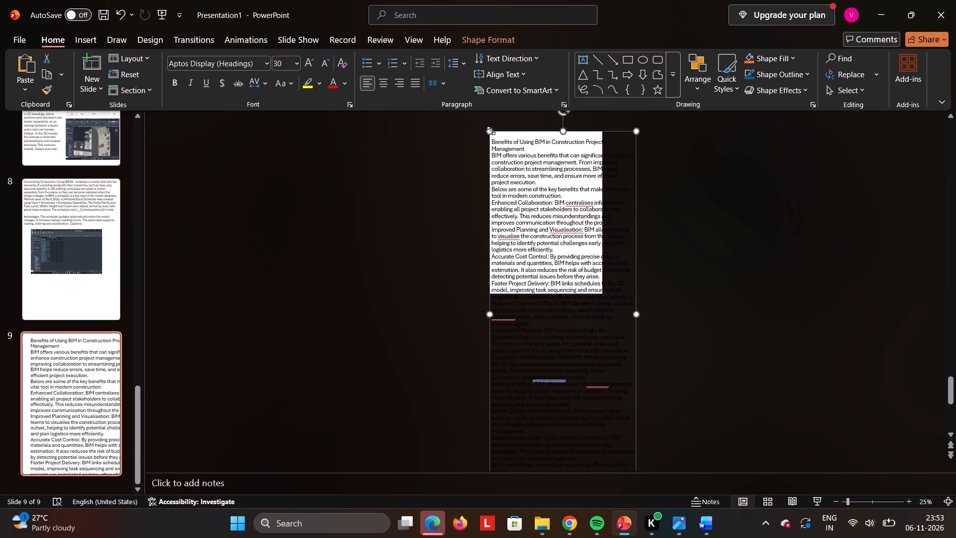
Set all of the "Benefits of Using BIM in Construction Project Management" text on slide 9 to font size 18.
{"action": "left_click_drag", "start_coordinate": [492, 142], "coordinate": [616, 380]}
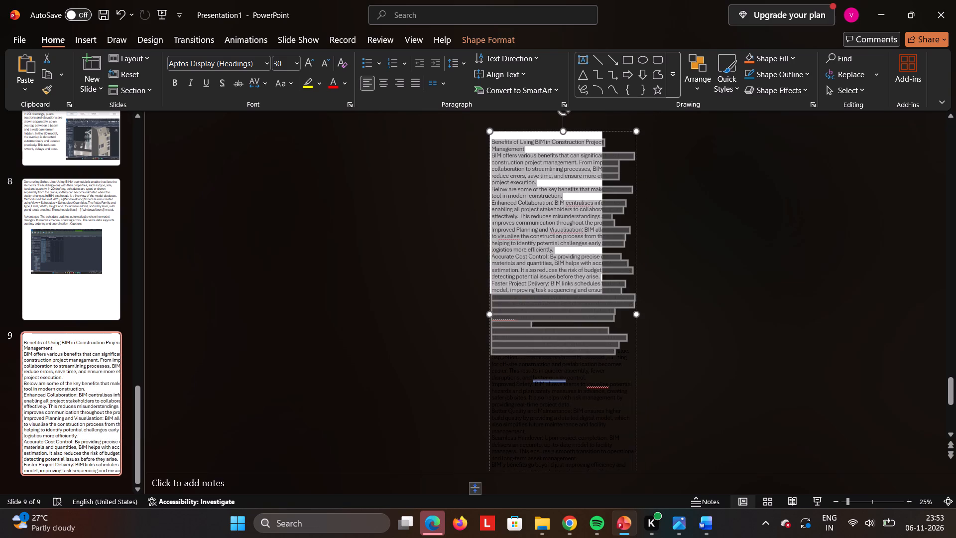
{"action": "left_click_drag", "start_coordinate": [616, 380], "coordinate": [693, 496]}
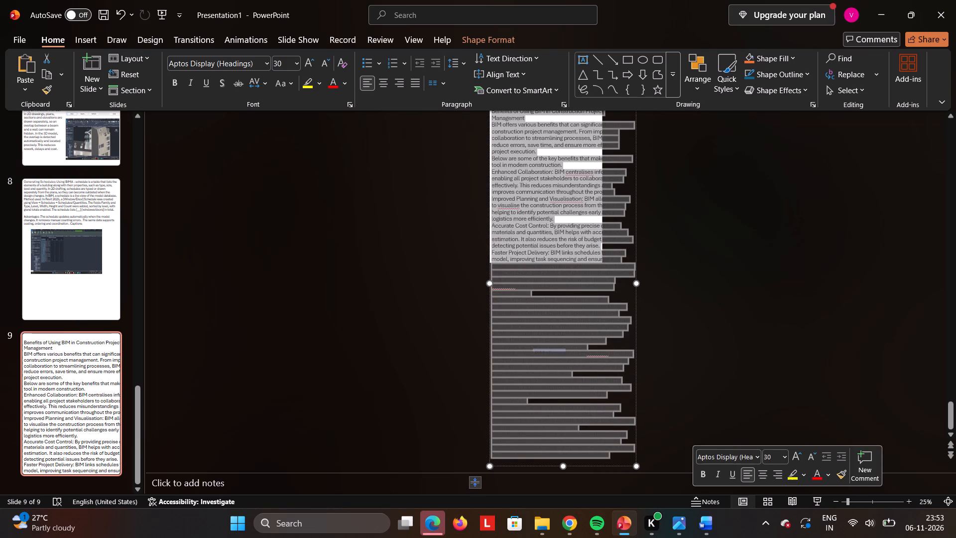
{"action": "left_click", "coordinate": [783, 458]}
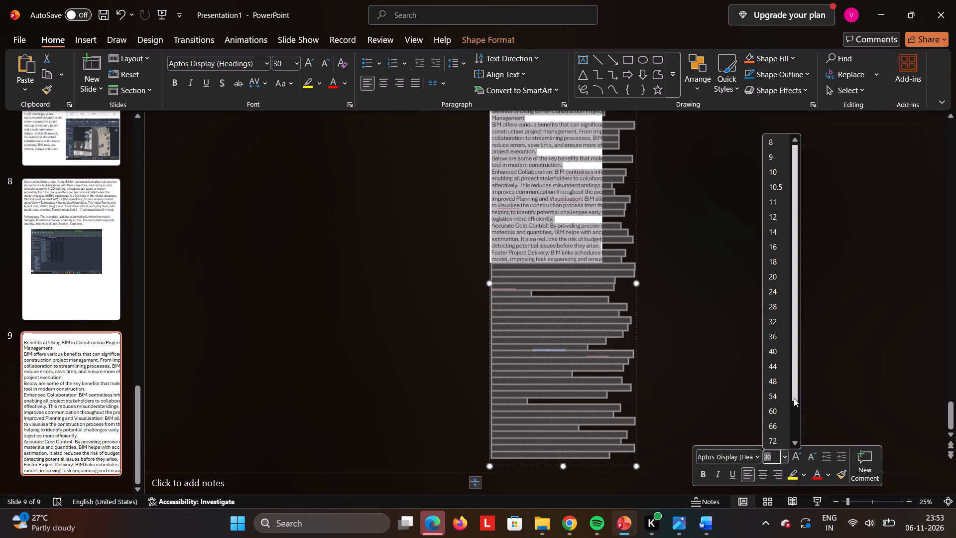
{"action": "left_click", "coordinate": [772, 260]}
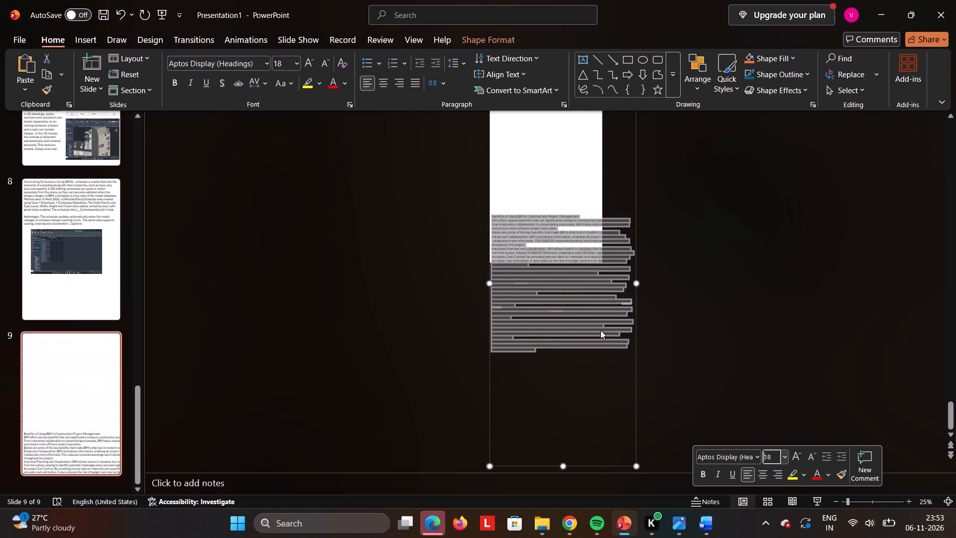
Shrink the benefits text box so its lower-right corner meets the slide's lower-right corner and the box fills slide 9.
{"action": "left_click_drag", "start_coordinate": [636, 465], "coordinate": [630, 417]}
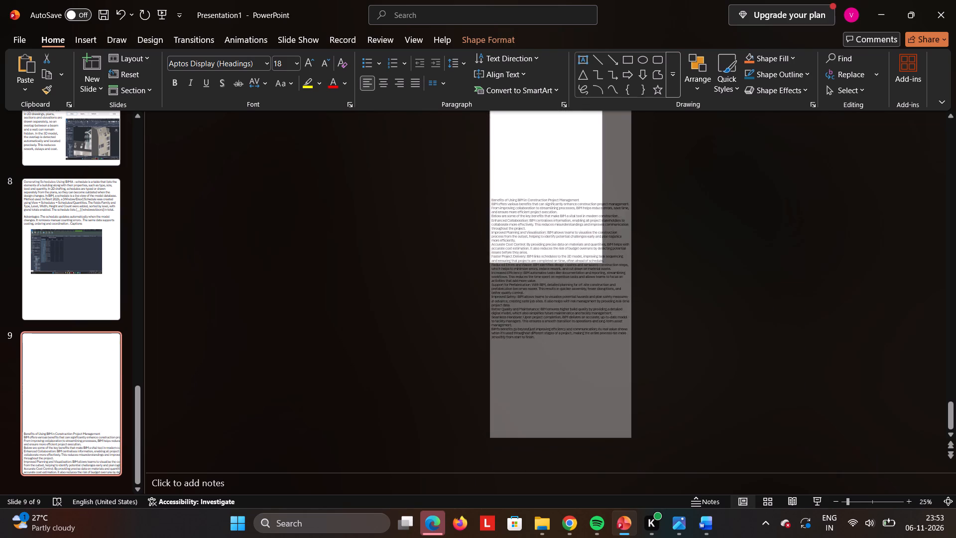
{"action": "left_click_drag", "start_coordinate": [630, 417], "coordinate": [604, 262]}
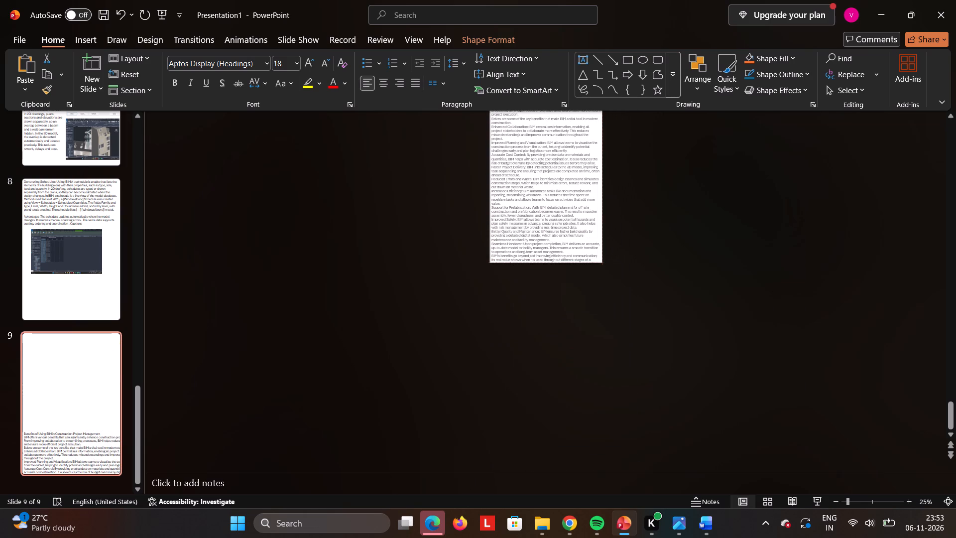
{"action": "left_click_drag", "start_coordinate": [604, 262], "coordinate": [600, 263]}
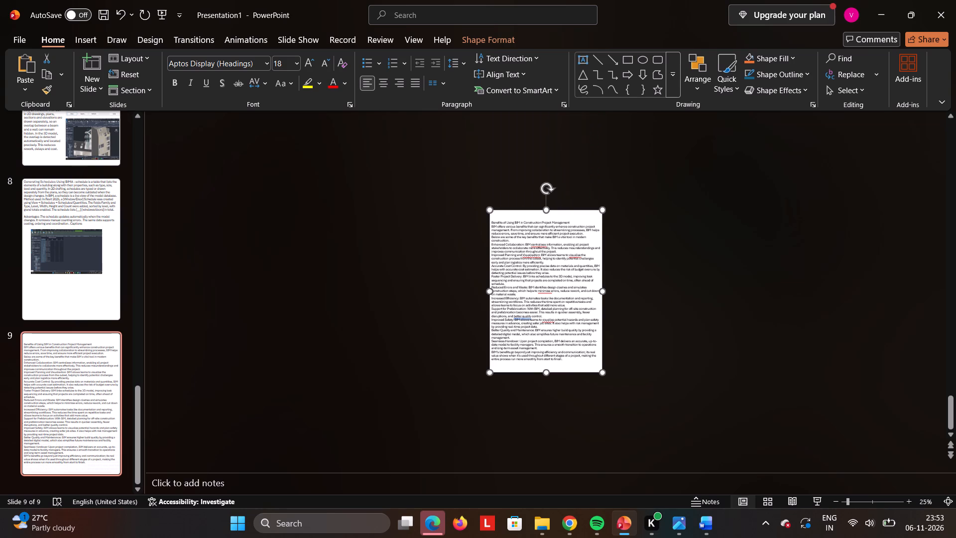
{"action": "scroll", "coordinate": [564, 325], "scroll_direction": "up", "scroll_amount": 4, "text": "ctrl"}
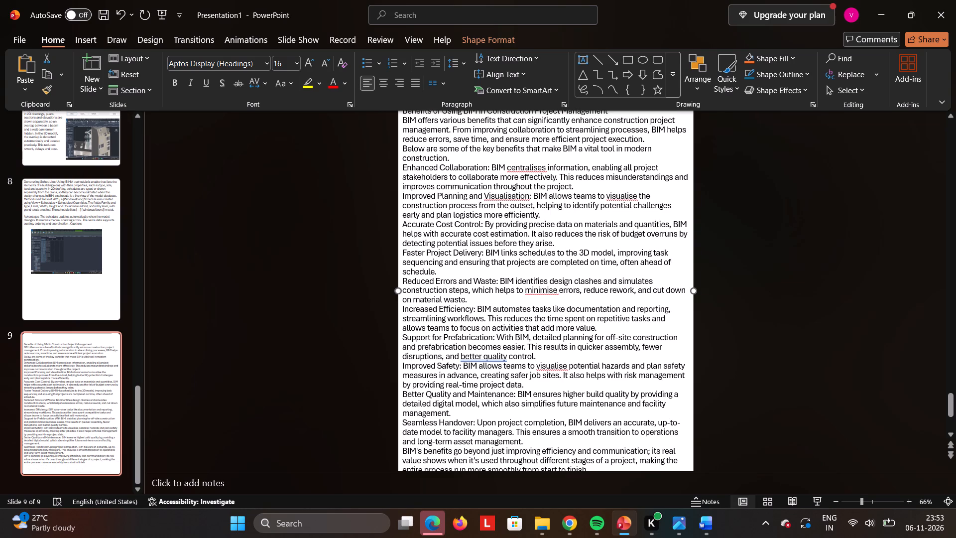
{"action": "scroll", "coordinate": [613, 300], "scroll_direction": "down", "scroll_amount": 2, "text": "ctrl"}
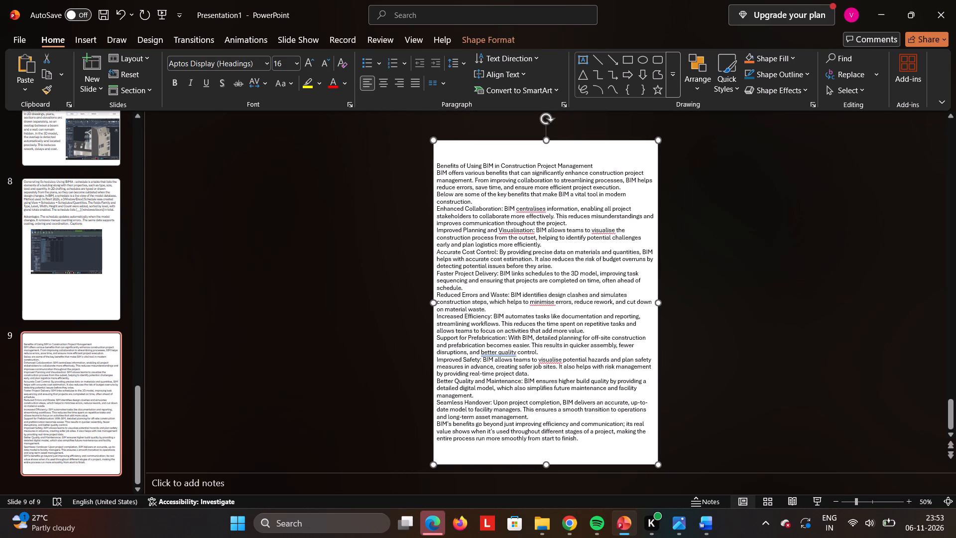
Set the heading line "Benefits of Using BIM in Construction Project Management" to font size 20.
{"action": "left_click_drag", "start_coordinate": [593, 168], "coordinate": [483, 168]}
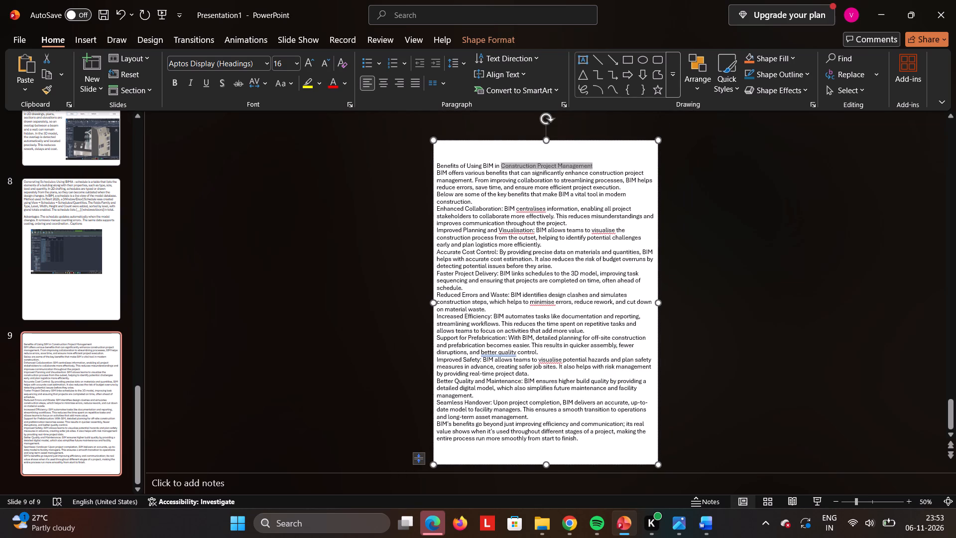
{"action": "left_click_drag", "start_coordinate": [483, 168], "coordinate": [401, 162]}
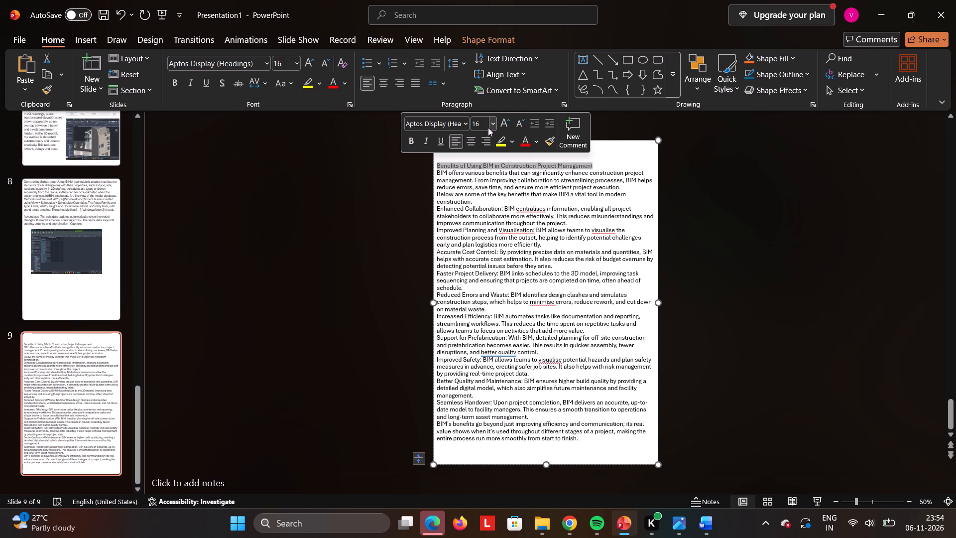
{"action": "left_click", "coordinate": [488, 128]}
{"action": "left_click", "coordinate": [493, 126]}
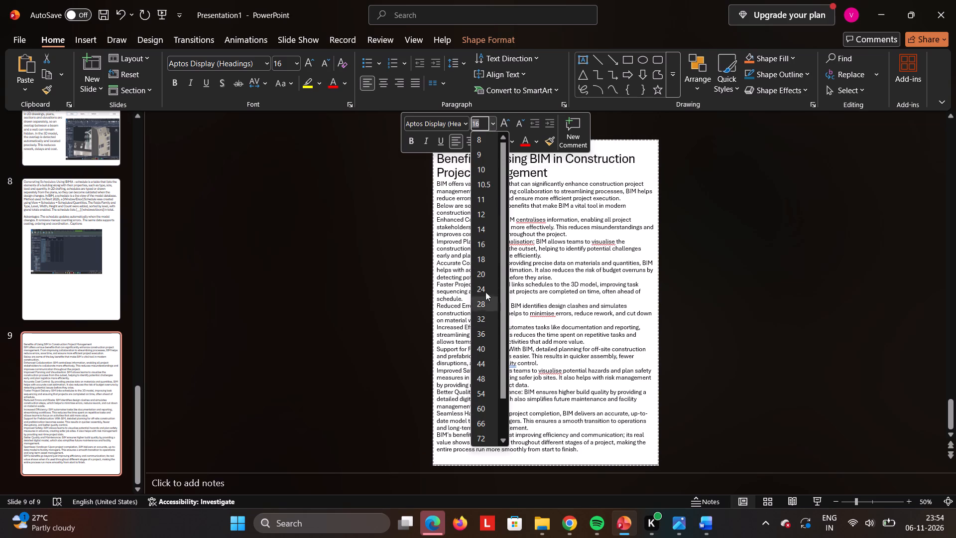
{"action": "left_click", "coordinate": [485, 274]}
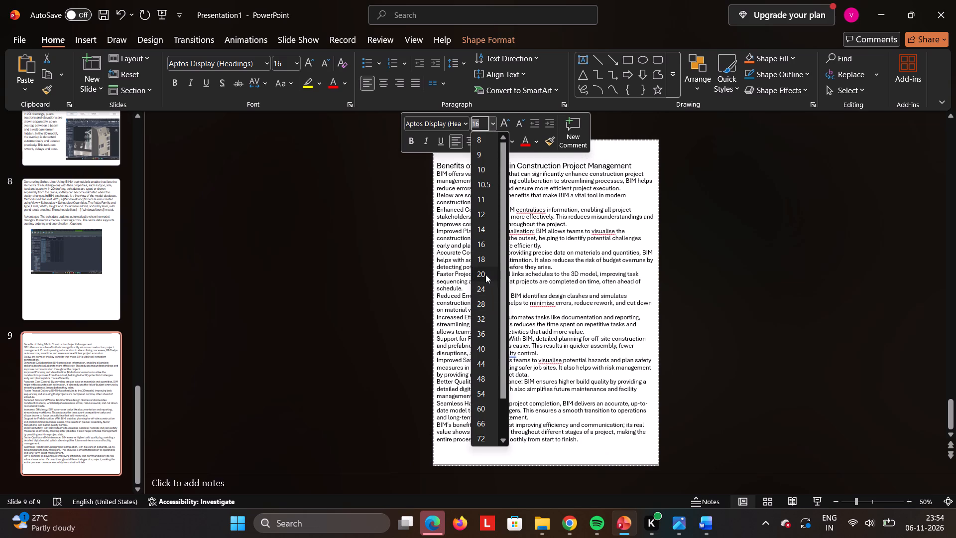
{"action": "left_click", "coordinate": [776, 395]}
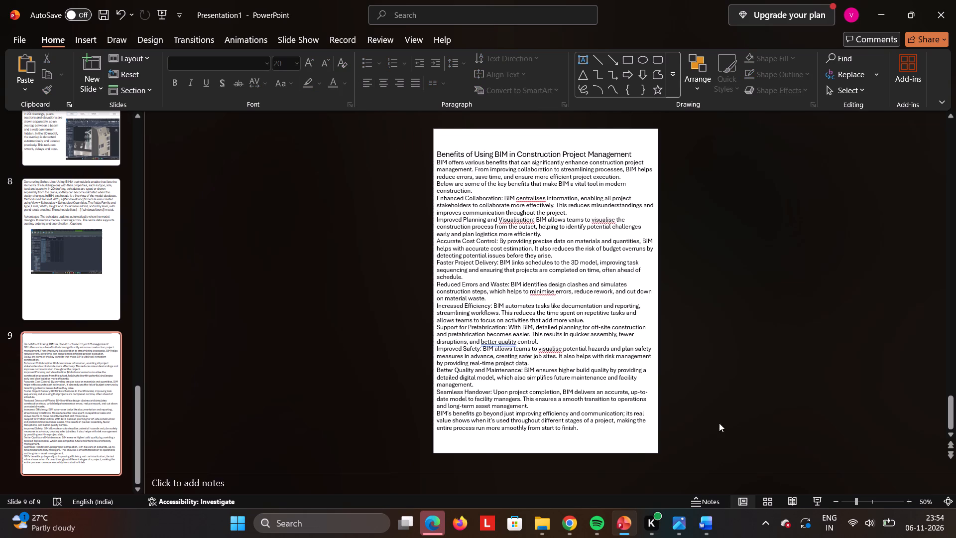
Raise the bottom edge of the benefits text box slightly above the bottom of slide 9.
{"action": "left_click", "coordinate": [632, 441]}
{"action": "left_click_drag", "start_coordinate": [632, 441], "coordinate": [637, 440]}
{"action": "left_click_drag", "start_coordinate": [637, 440], "coordinate": [682, 439]}
{"action": "left_click", "coordinate": [682, 439]}
{"action": "left_click", "coordinate": [691, 426]}
{"action": "left_click", "coordinate": [634, 439]}
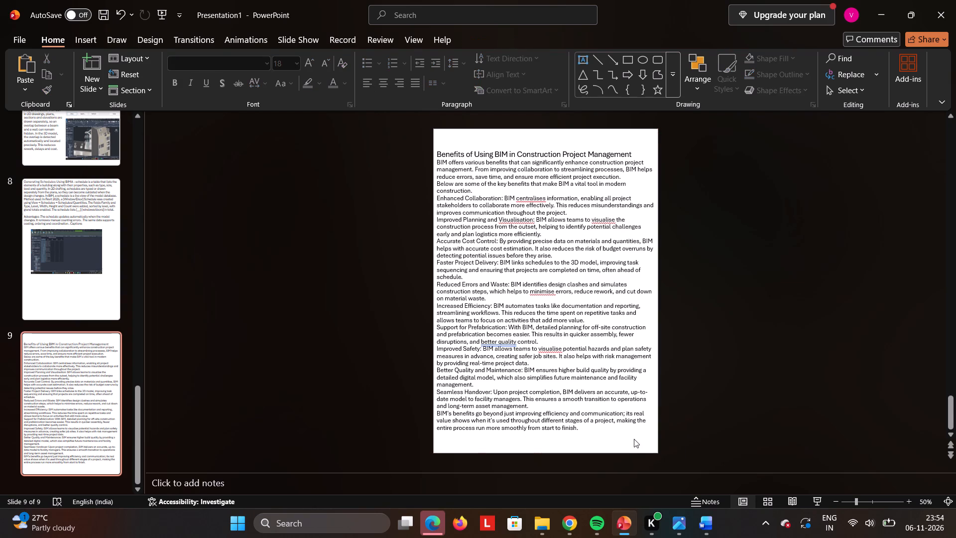
{"action": "left_click_drag", "start_coordinate": [623, 432], "coordinate": [583, 427]}
{"action": "left_click", "coordinate": [583, 427]}
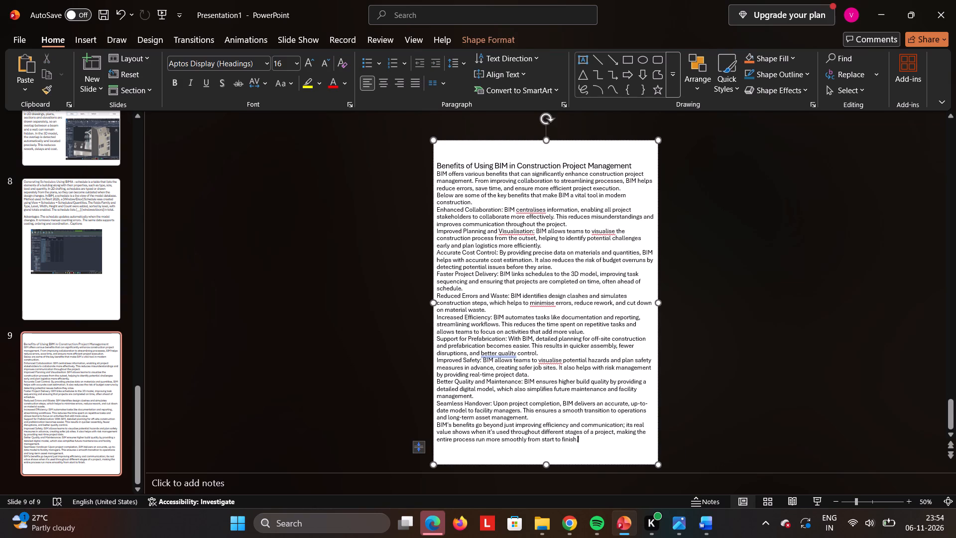
{"action": "left_click_drag", "start_coordinate": [582, 464], "coordinate": [581, 449]}
{"action": "left_click", "coordinate": [734, 448]}
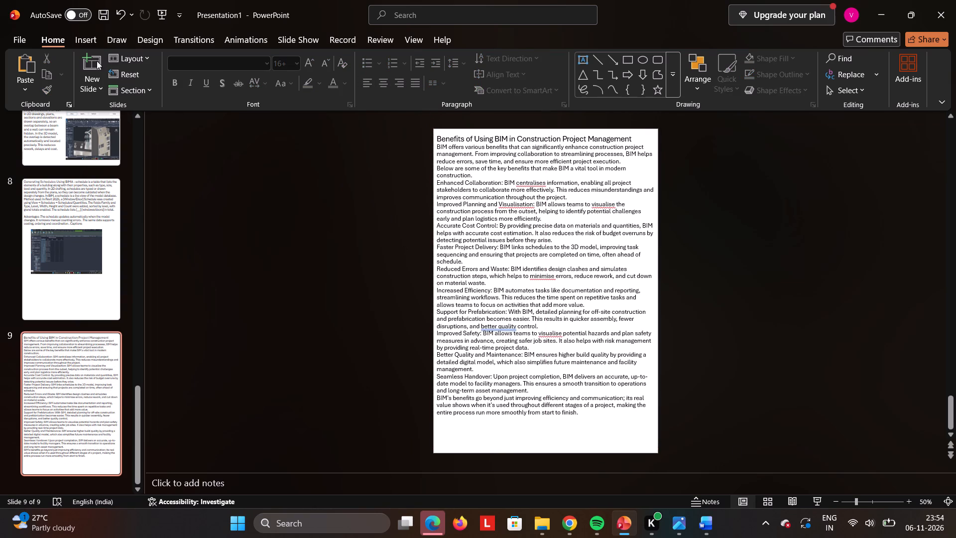
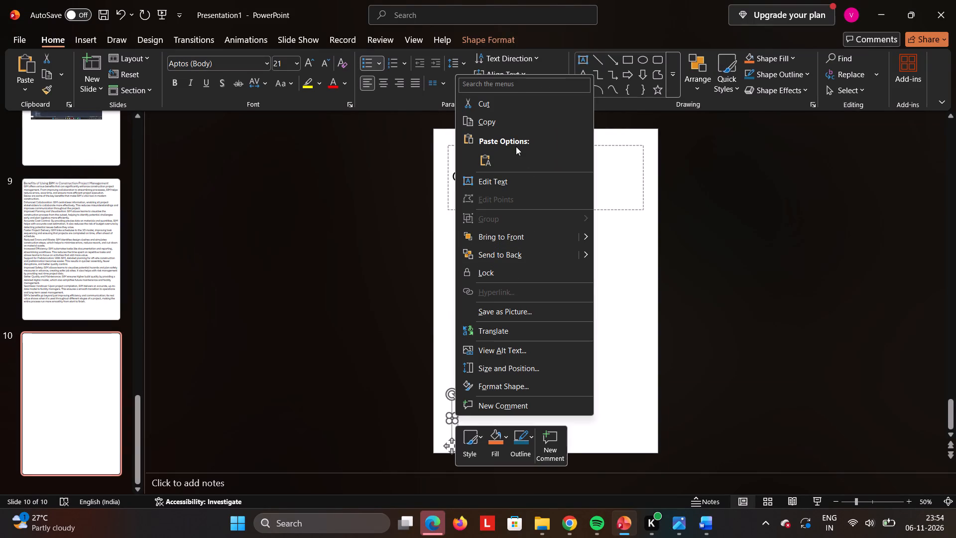
Cut the tiny empty placeholder near the lower-left corner of slide 10.
{"action": "left_click_drag", "start_coordinate": [499, 92], "coordinate": [498, 101]}
{"action": "left_click", "coordinate": [498, 101]}
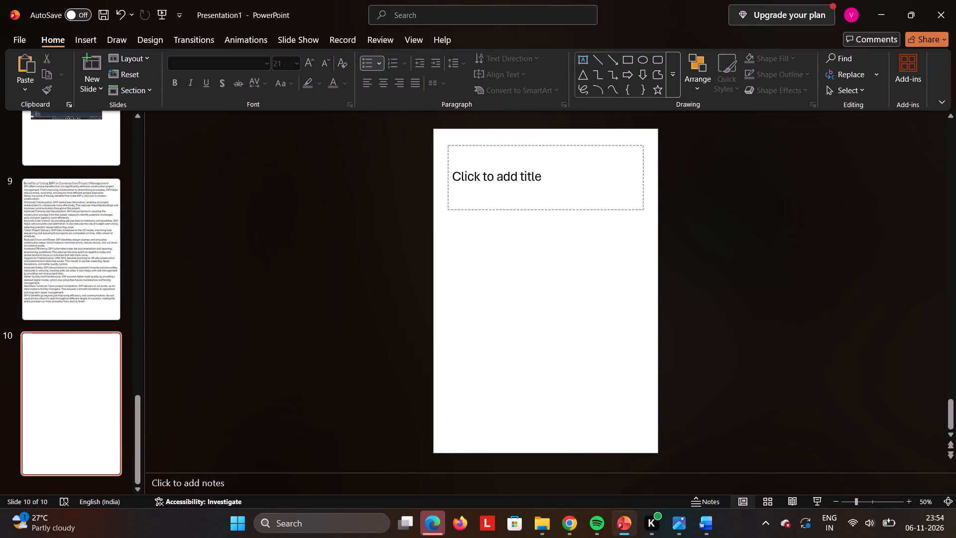
Paste the clipboard content at the title placeholder on slide 10.
{"action": "left_click", "coordinate": [480, 167]}
{"action": "key", "text": "ctrl+v"}
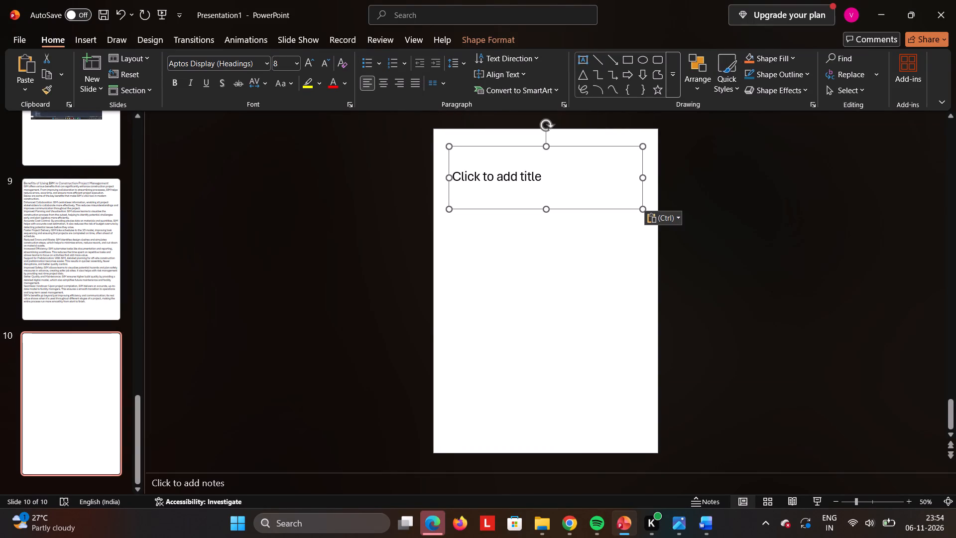
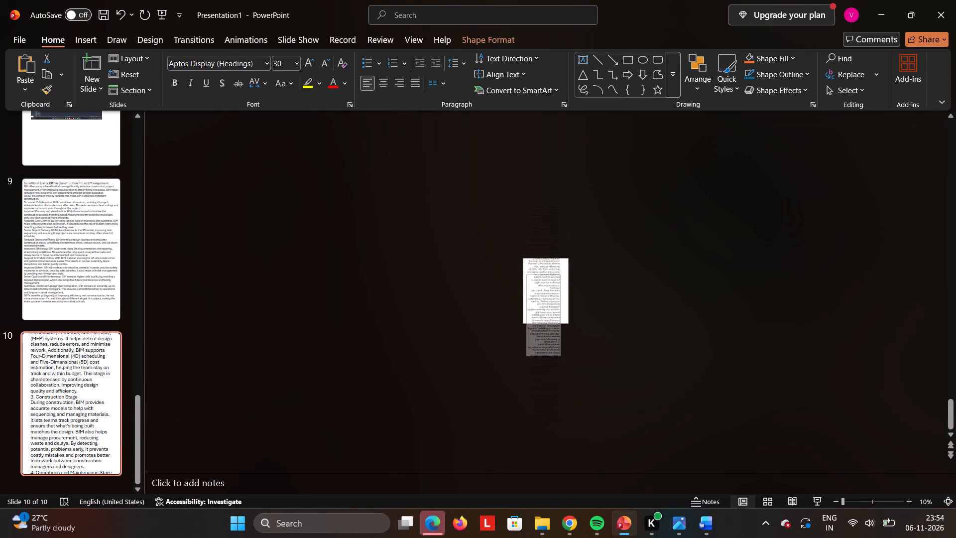
Resize the pasted text box on slide 10 into a wide, short frame starting at the slide's left edge near its top.
{"action": "left_click_drag", "start_coordinate": [548, 363], "coordinate": [592, 297]}
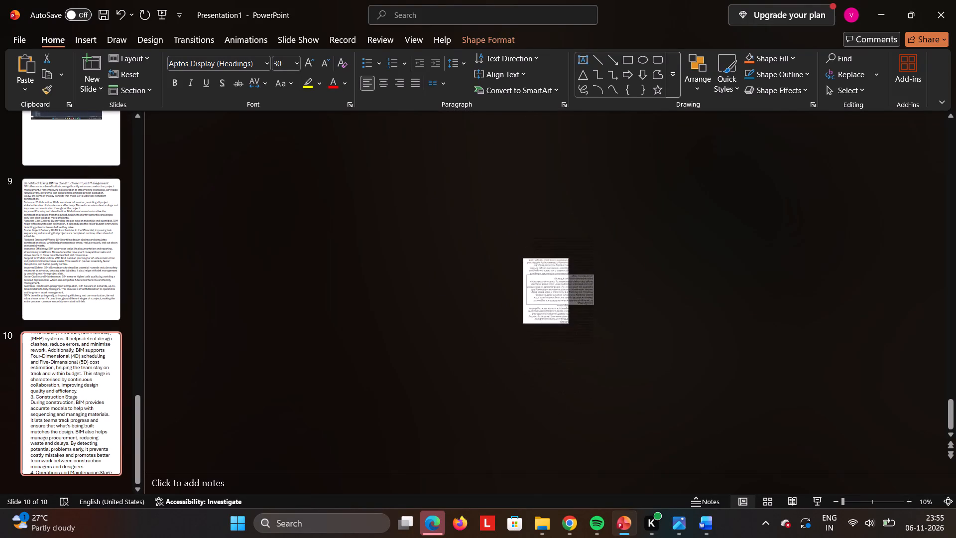
{"action": "left_click_drag", "start_coordinate": [592, 297], "coordinate": [574, 247]}
{"action": "scroll", "coordinate": [530, 316], "scroll_direction": "up", "scroll_amount": 4, "text": "ctrl"}
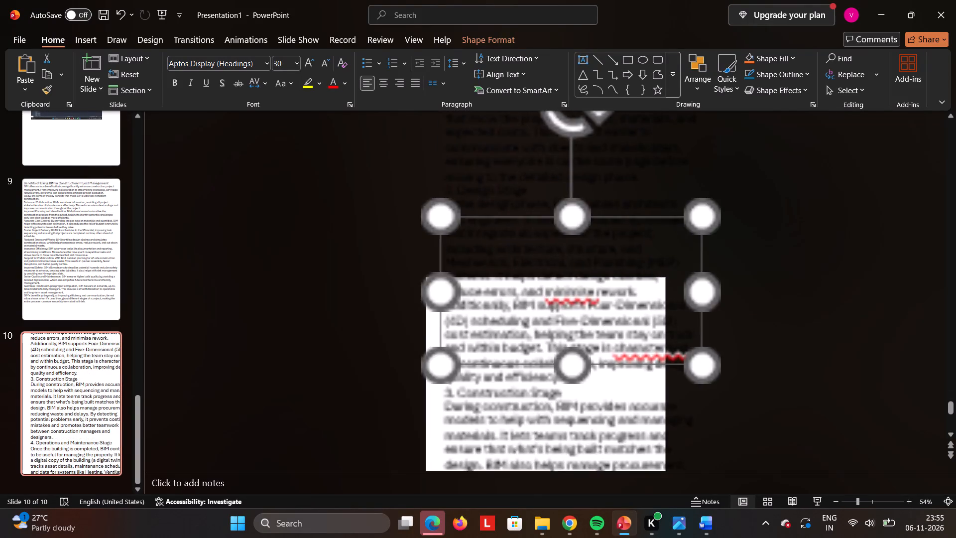
{"action": "scroll", "coordinate": [530, 316], "scroll_direction": "down", "scroll_amount": 4, "text": "ctrl"}
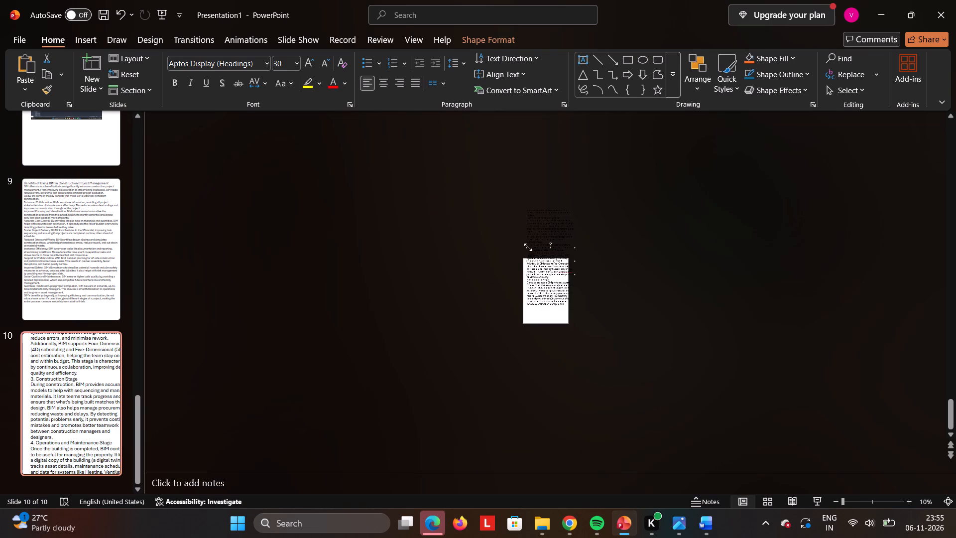
{"action": "left_click_drag", "start_coordinate": [528, 247], "coordinate": [485, 282]}
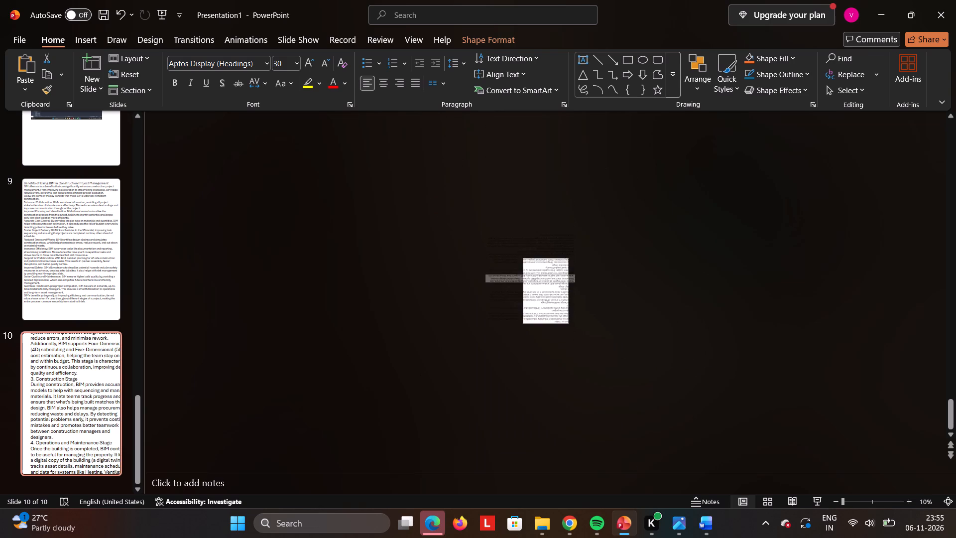
{"action": "left_click_drag", "start_coordinate": [485, 282], "coordinate": [526, 269]}
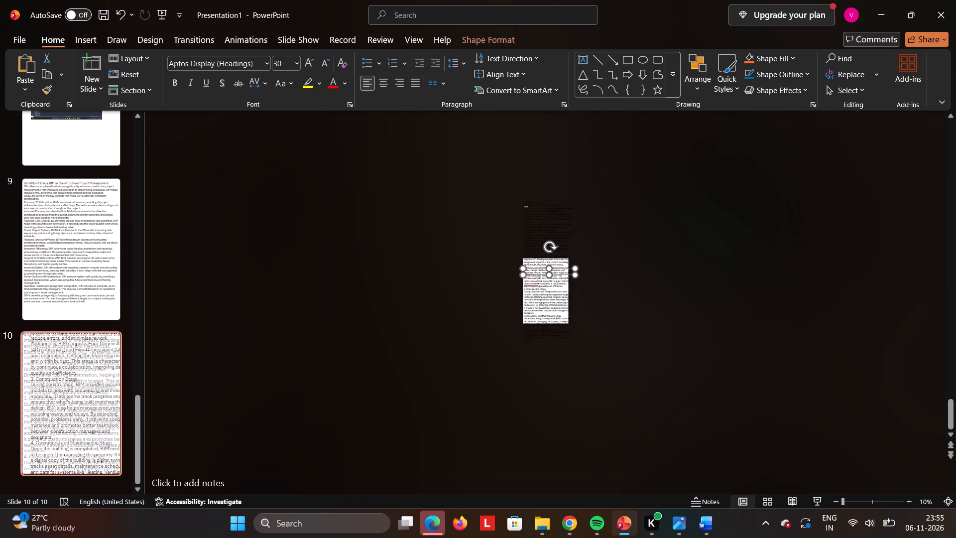
{"action": "scroll", "coordinate": [538, 278], "scroll_direction": "up", "scroll_amount": 2, "text": "ctrl"}
{"action": "scroll", "coordinate": [538, 278], "scroll_direction": "down", "scroll_amount": 1, "text": "ctrl"}
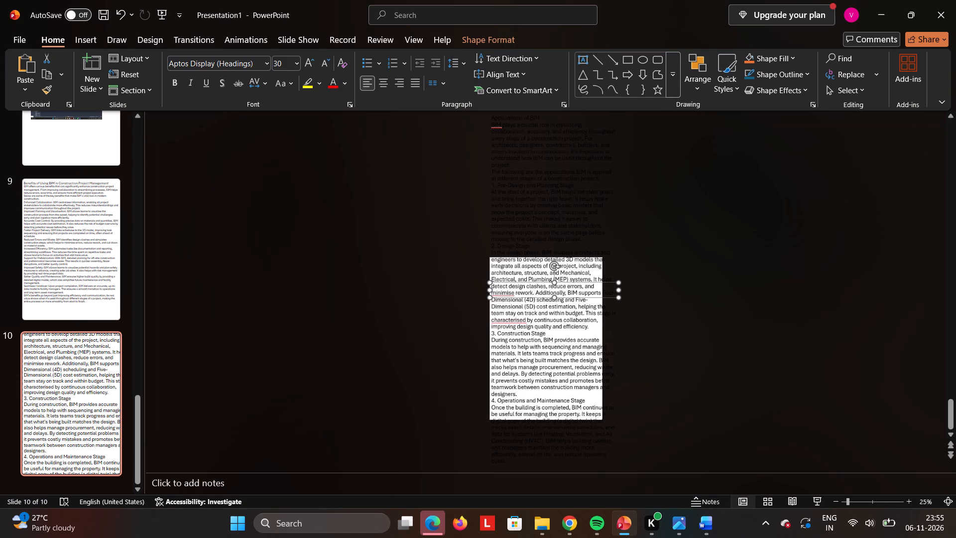
Set the body text below the Applications of BIM heading on slide 10 to font size 18.
{"action": "left_click_drag", "start_coordinate": [492, 132], "coordinate": [628, 537]}
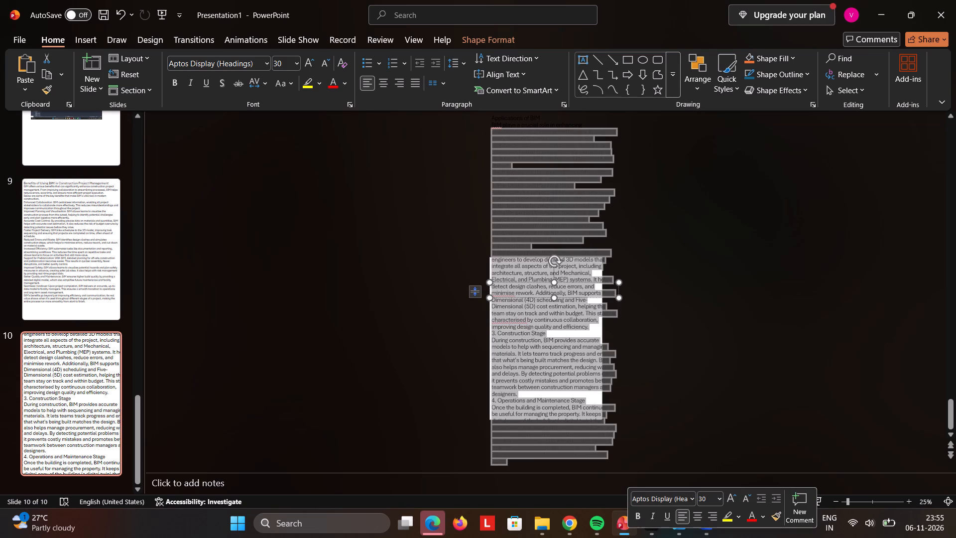
{"action": "left_click", "coordinate": [720, 502]}
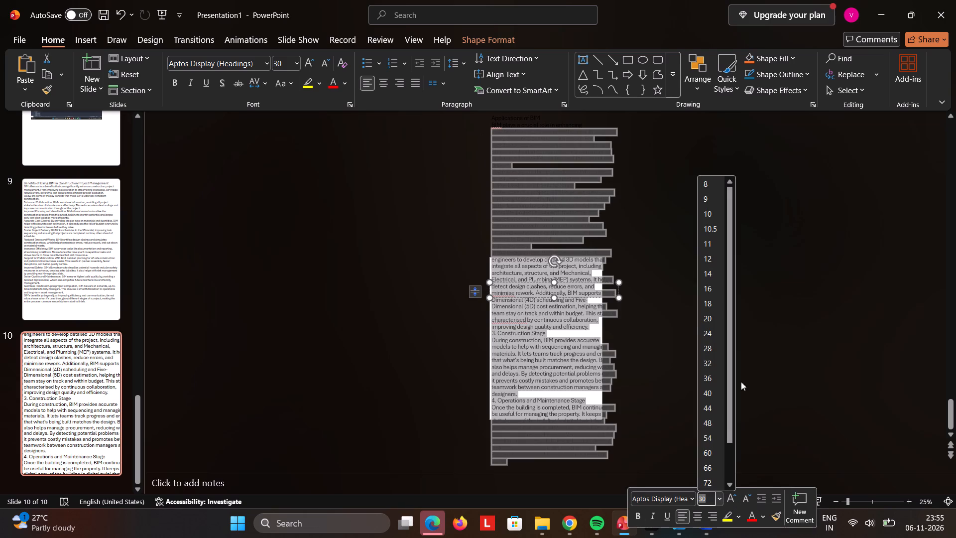
{"action": "left_click", "coordinate": [707, 303]}
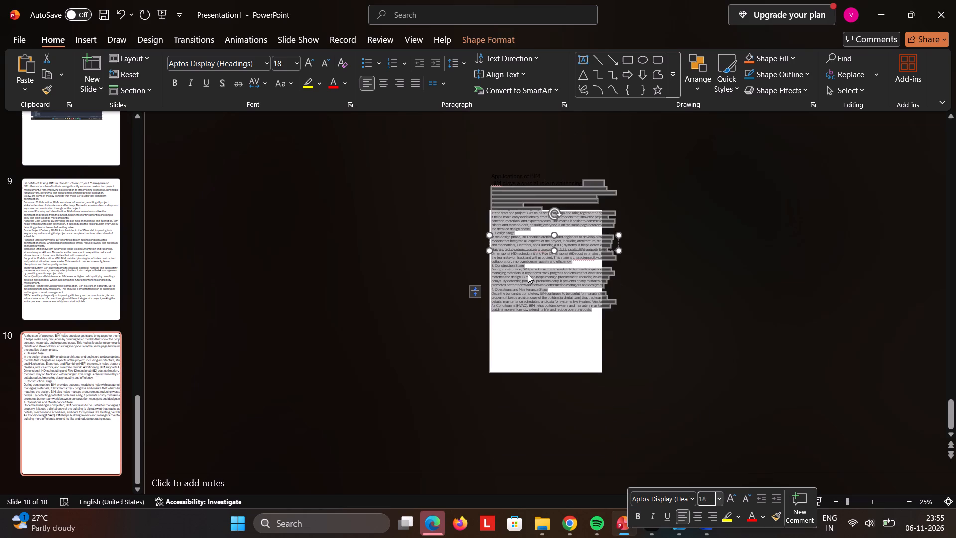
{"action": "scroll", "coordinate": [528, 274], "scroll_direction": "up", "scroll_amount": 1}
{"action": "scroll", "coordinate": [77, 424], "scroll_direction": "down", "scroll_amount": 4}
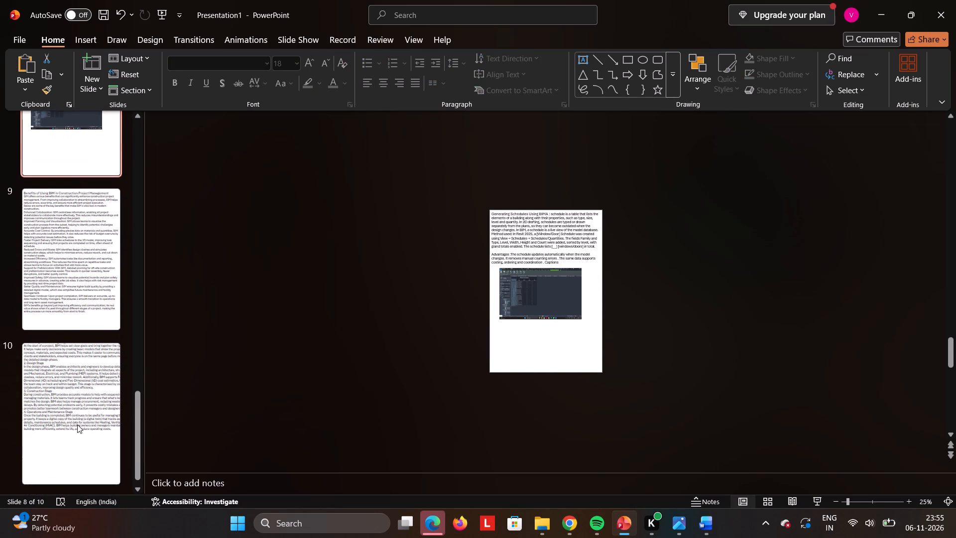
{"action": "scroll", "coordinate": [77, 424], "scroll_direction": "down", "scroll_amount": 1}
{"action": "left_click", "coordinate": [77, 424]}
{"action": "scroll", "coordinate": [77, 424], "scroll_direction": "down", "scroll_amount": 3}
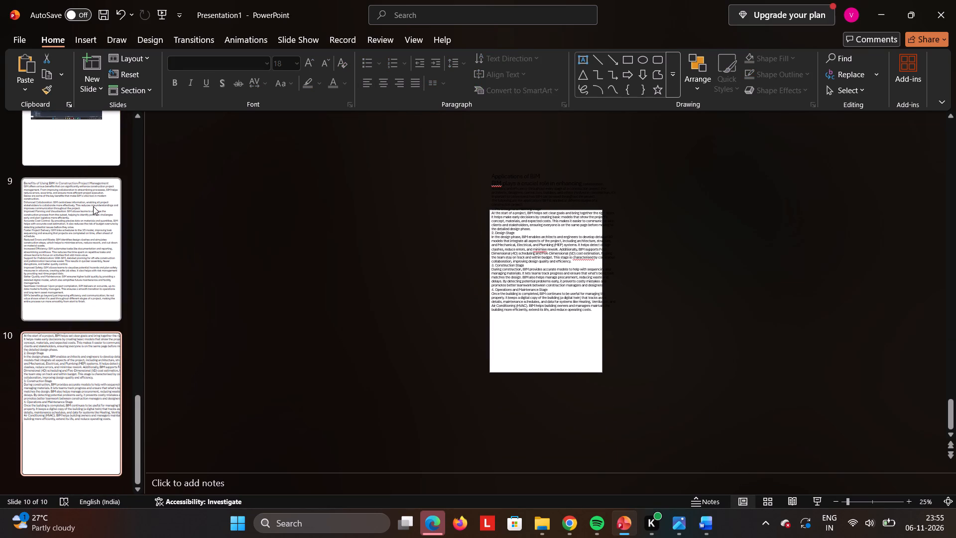
Fit the Applications of BIM text box on slide 10 by moving it down onto the page and narrowing it to the slide's width.
{"action": "left_click", "coordinate": [521, 306]}
{"action": "left_click_drag", "start_coordinate": [584, 252], "coordinate": [585, 292]}
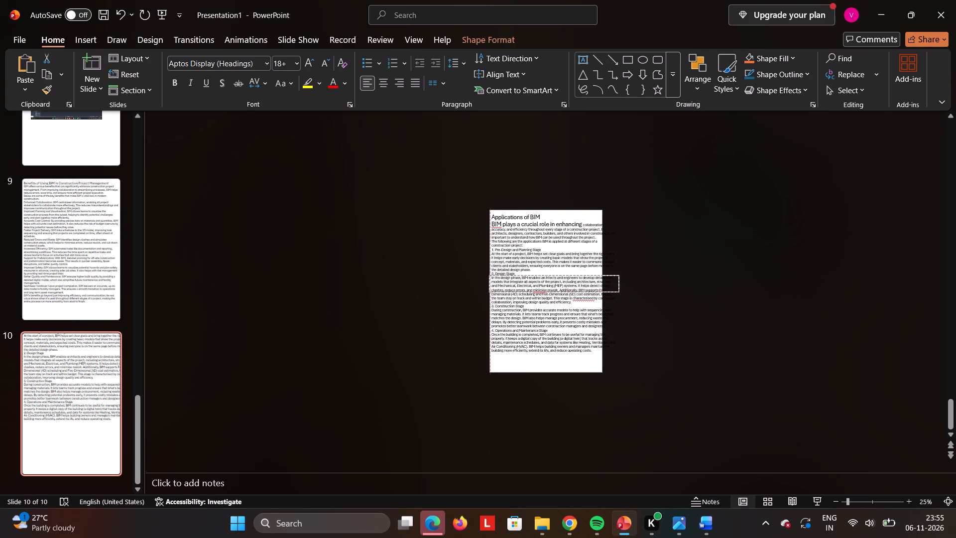
{"action": "left_click_drag", "start_coordinate": [585, 292], "coordinate": [585, 292]}
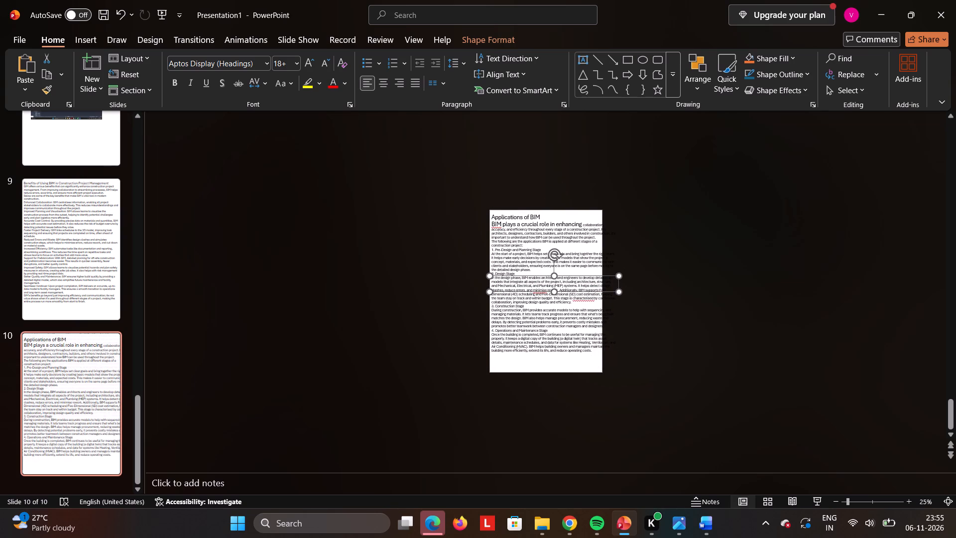
{"action": "left_click_drag", "start_coordinate": [616, 291], "coordinate": [602, 296]}
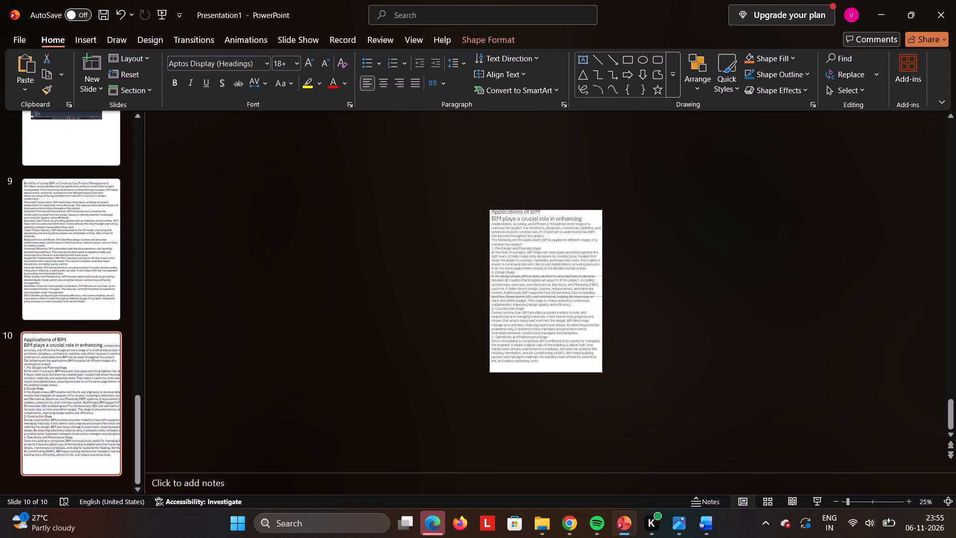
{"action": "left_click_drag", "start_coordinate": [602, 296], "coordinate": [602, 297]}
{"action": "triple_click", "coordinate": [538, 361]}
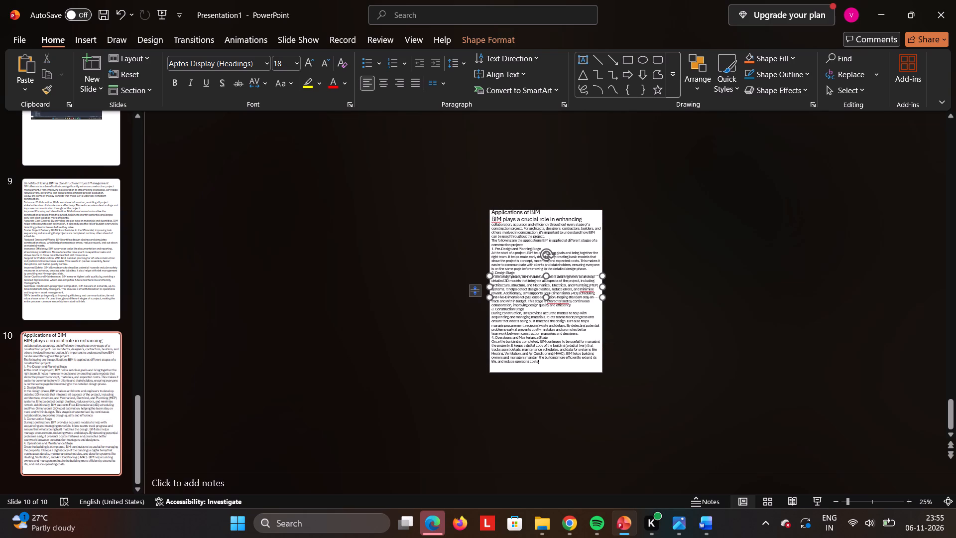
{"action": "left_click", "coordinate": [542, 363]}
{"action": "left_click_drag", "start_coordinate": [594, 298], "coordinate": [594, 303]}
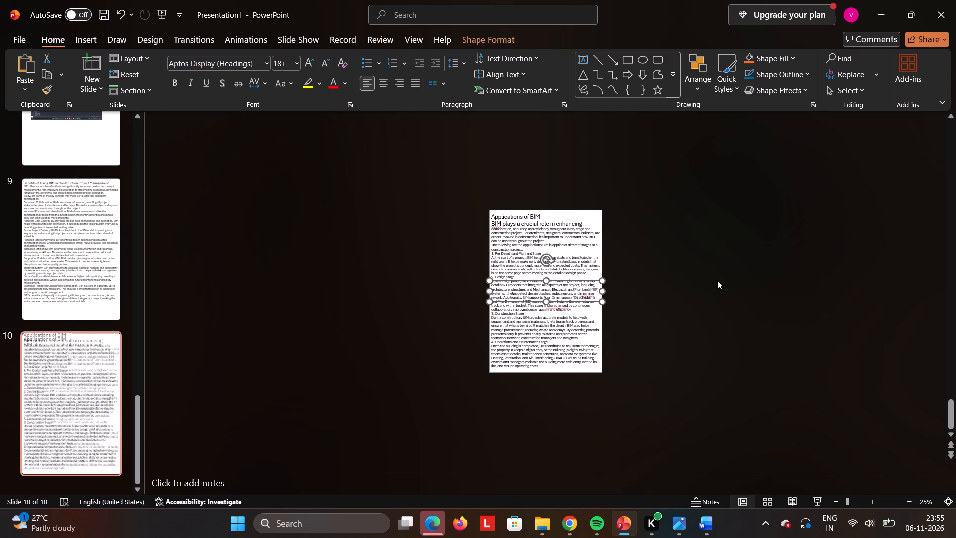
{"action": "left_click", "coordinate": [717, 280]}
{"action": "scroll", "coordinate": [566, 286], "scroll_direction": "up", "scroll_amount": 2, "text": "ctrl"}
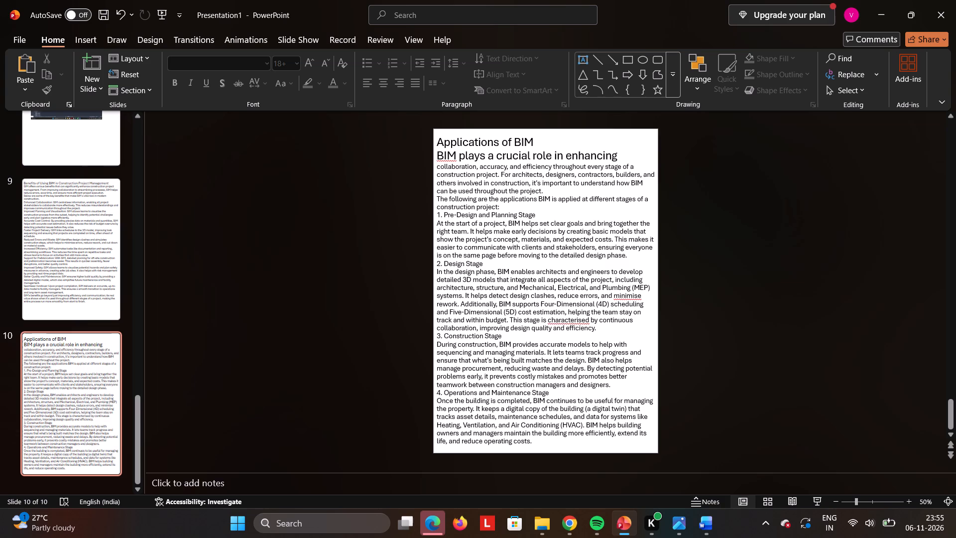
Return to the earlier slides near the start of the presentation.
{"action": "scroll", "coordinate": [93, 283], "scroll_direction": "up", "scroll_amount": 3}
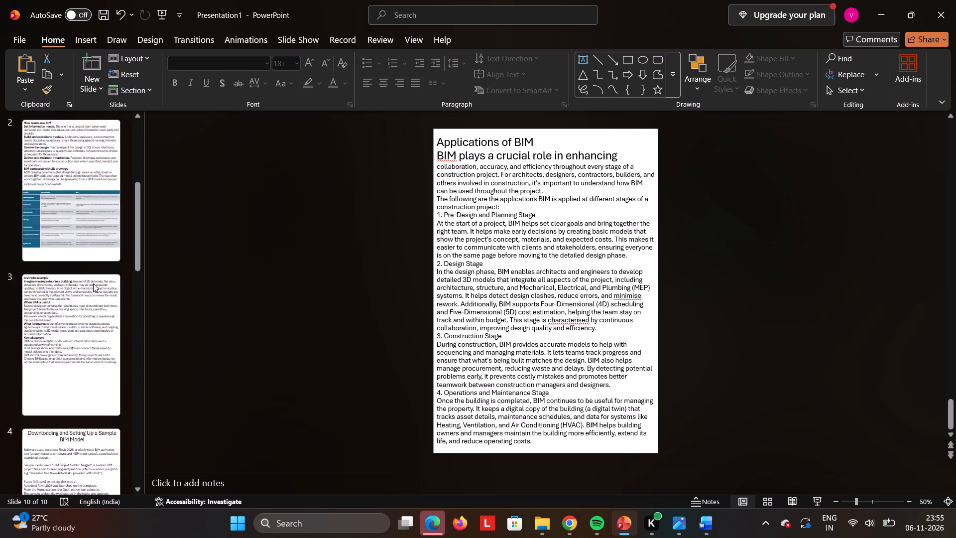
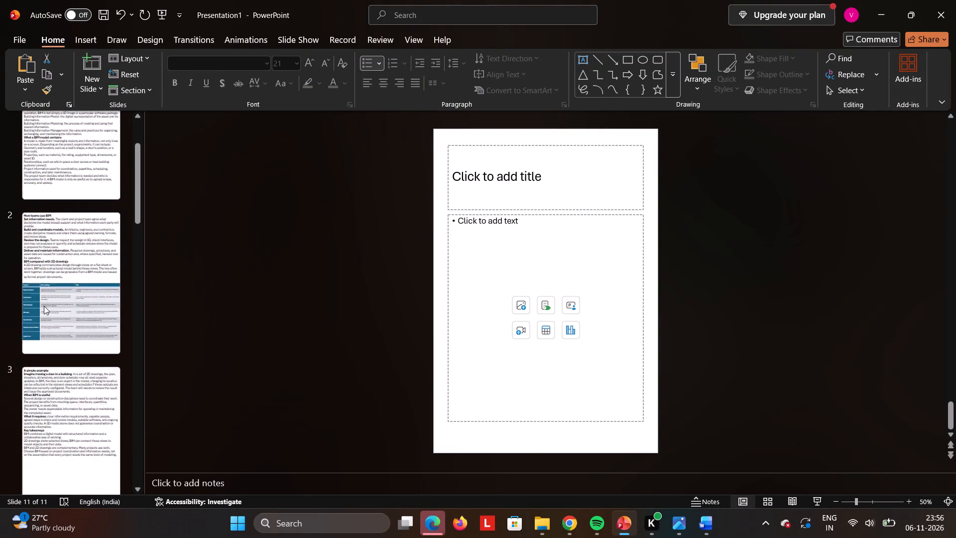
Enlarge the tiny empty text box on slide 3 up and outward to the slide's left edge, just below the key takeaways.
{"action": "left_click", "coordinate": [60, 459]}
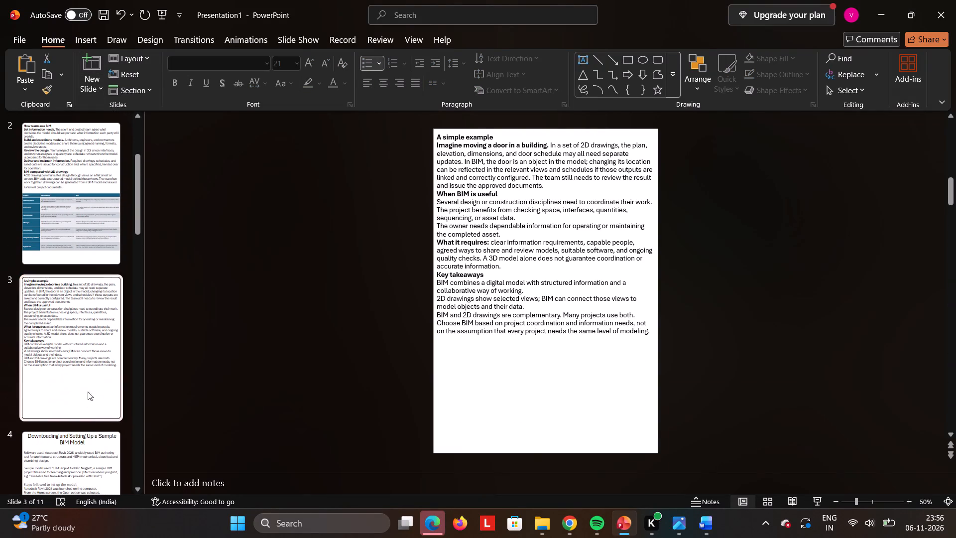
{"action": "left_click", "coordinate": [497, 403]}
{"action": "double_click", "coordinate": [497, 403]}
{"action": "left_click_drag", "start_coordinate": [497, 403], "coordinate": [491, 384]}
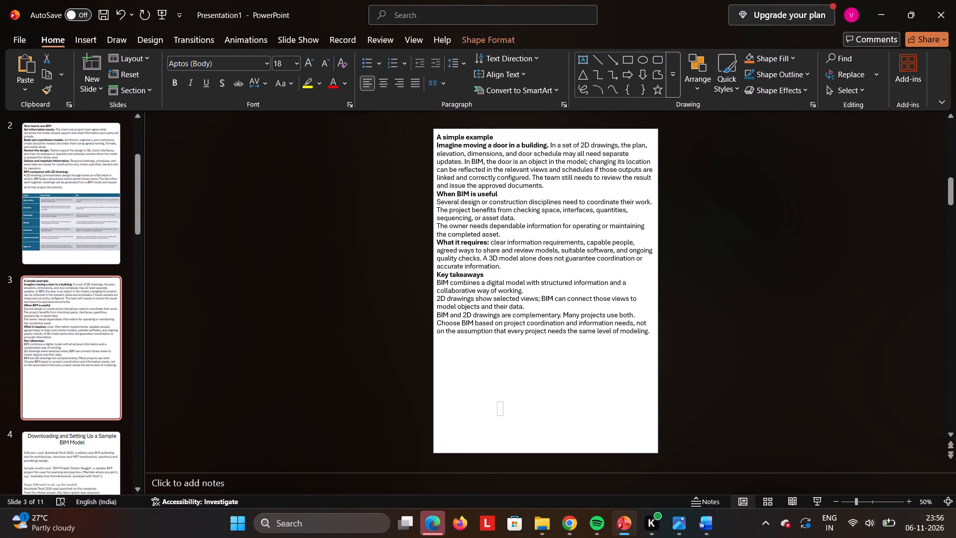
{"action": "left_click_drag", "start_coordinate": [491, 384], "coordinate": [434, 339]}
{"action": "left_click", "coordinate": [507, 417]}
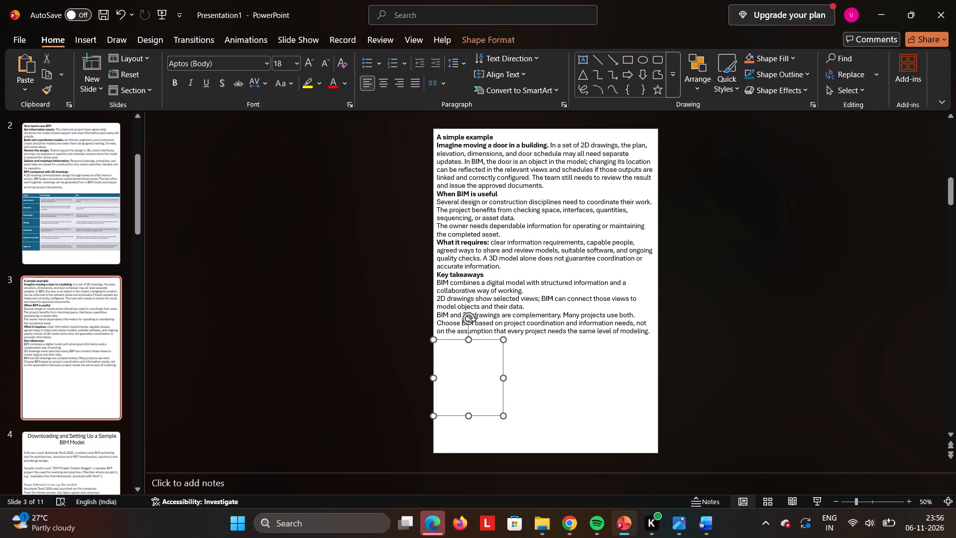
Paste the clipboard picture of the BIM Challenges and Solutions table onto slide 3.
{"action": "key", "text": "ctrl+v"}
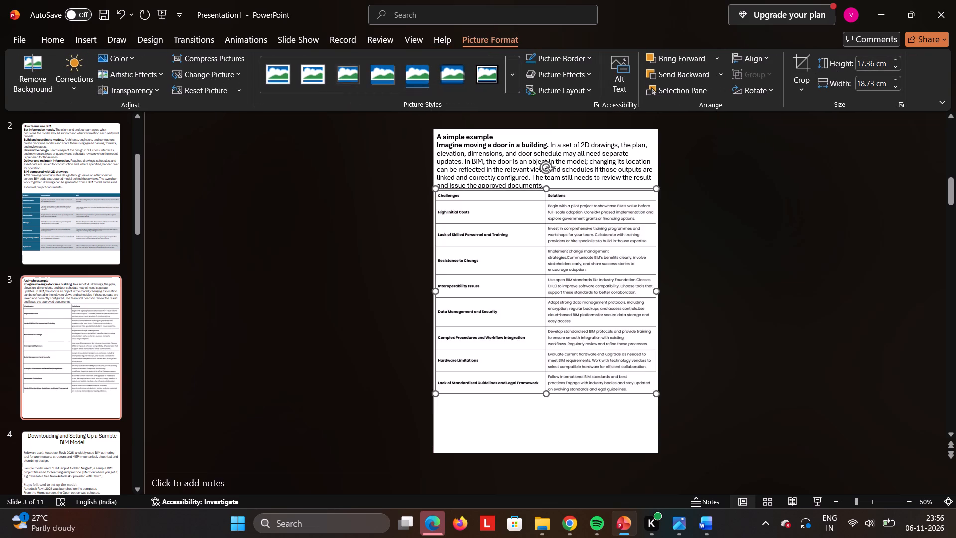
Bring up the editing options for the pasted Challenges and Solutions picture on slide 3.
{"action": "right_click", "coordinate": [642, 192]}
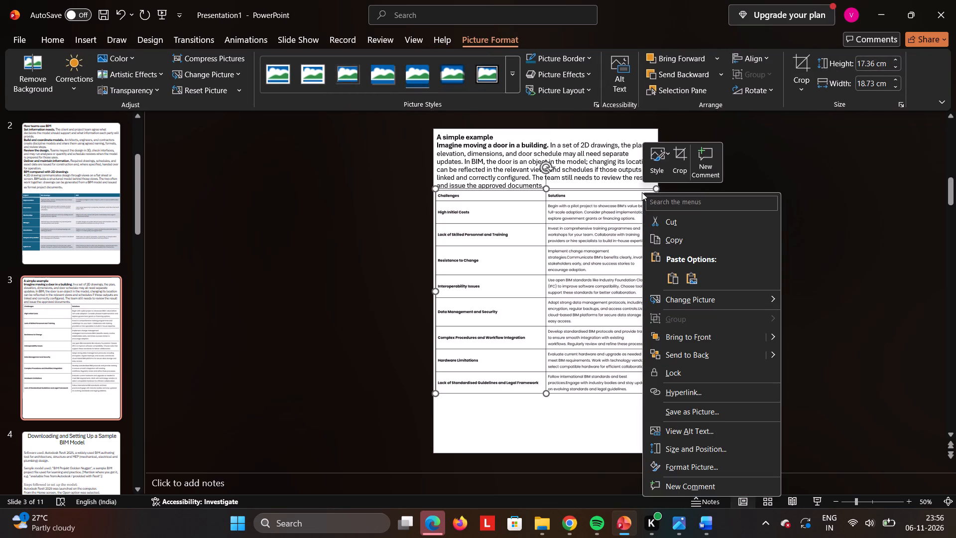
Cut the Challenges and Solutions table picture from slide 3.
{"action": "left_click", "coordinate": [669, 224]}
Shrink the schedule screenshot on slide 8 and move it up directly beneath the Advantages text.
{"action": "scroll", "coordinate": [58, 363], "scroll_direction": "down", "scroll_amount": 4}
{"action": "left_click", "coordinate": [69, 295]}
{"action": "scroll", "coordinate": [69, 295], "scroll_direction": "up", "scroll_amount": 1}
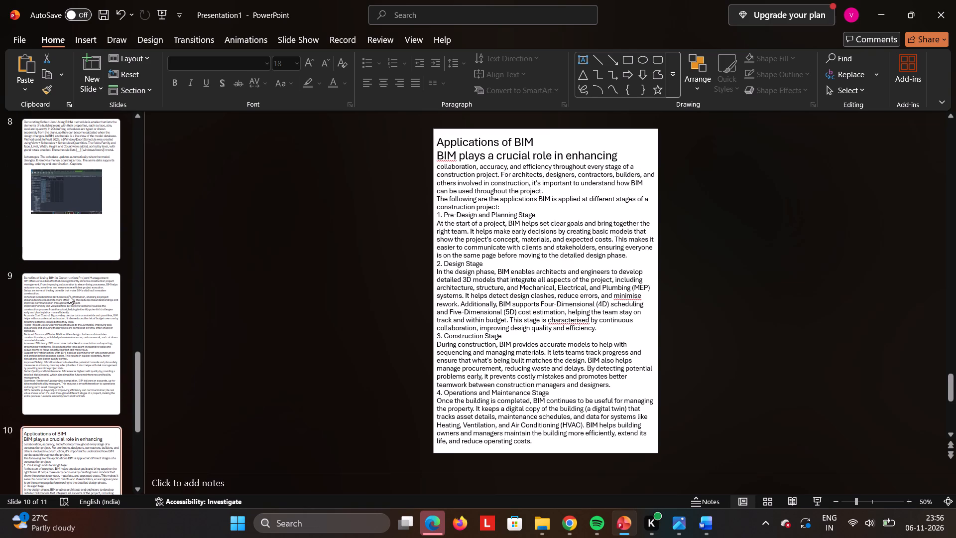
{"action": "double_click", "coordinate": [69, 295]}
{"action": "left_click", "coordinate": [42, 194]}
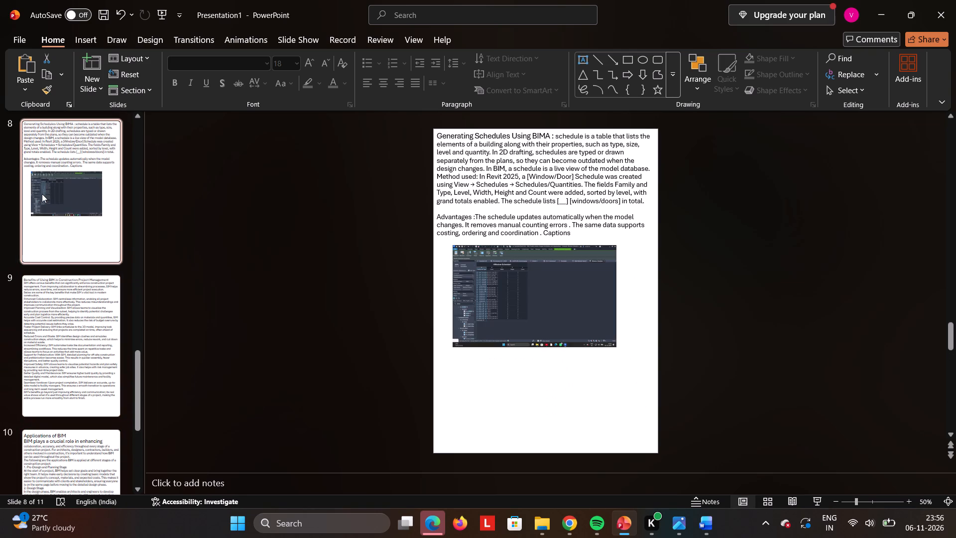
{"action": "double_click", "coordinate": [532, 414]}
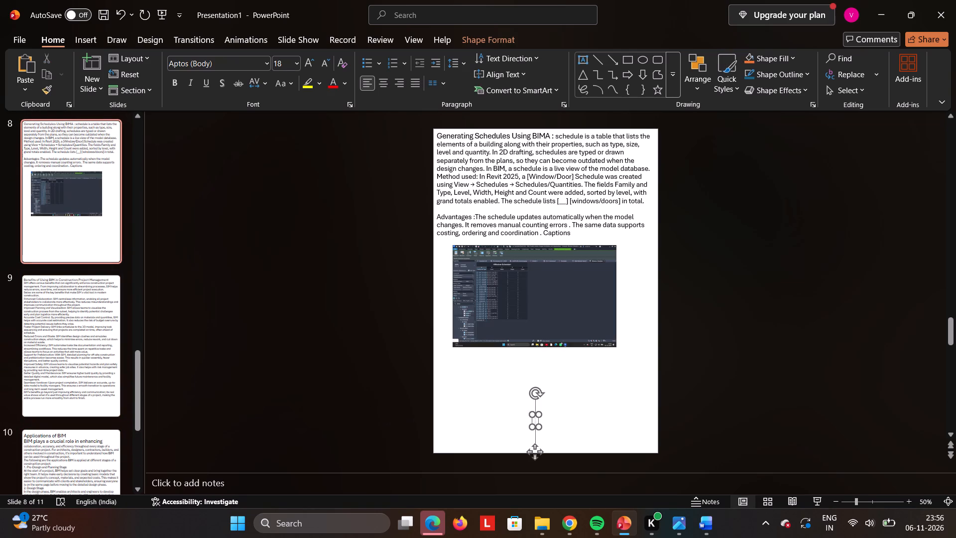
{"action": "left_click", "coordinate": [600, 273]}
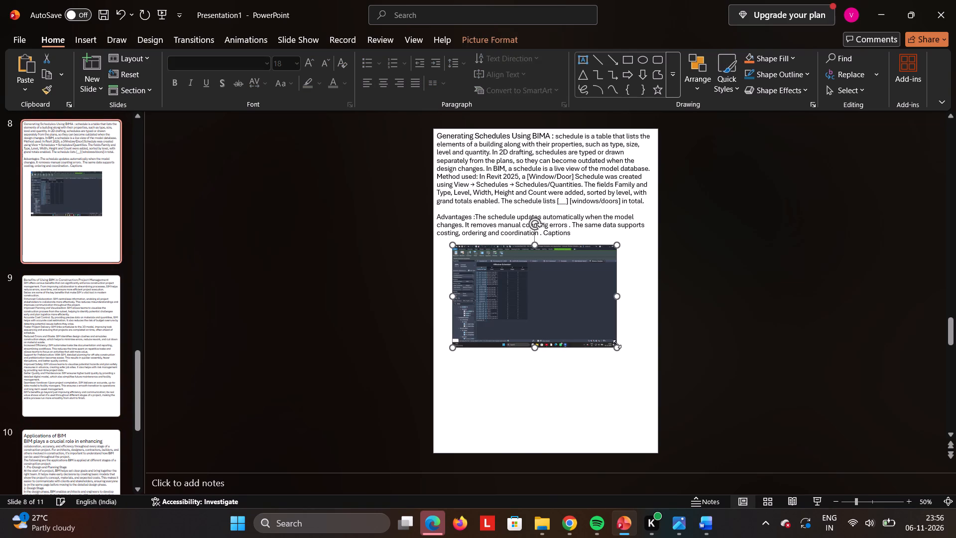
{"action": "left_click_drag", "start_coordinate": [616, 349], "coordinate": [611, 332]}
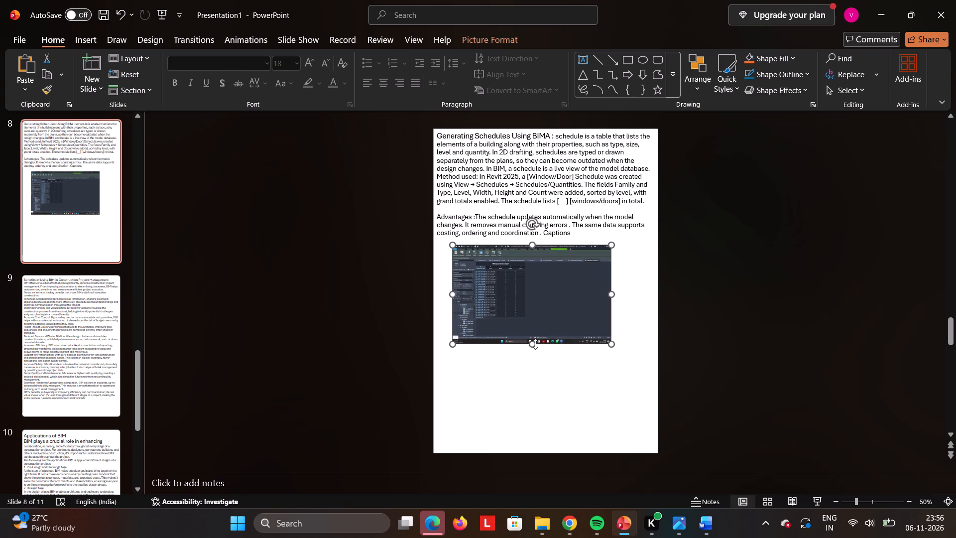
{"action": "left_click_drag", "start_coordinate": [534, 343], "coordinate": [534, 336]}
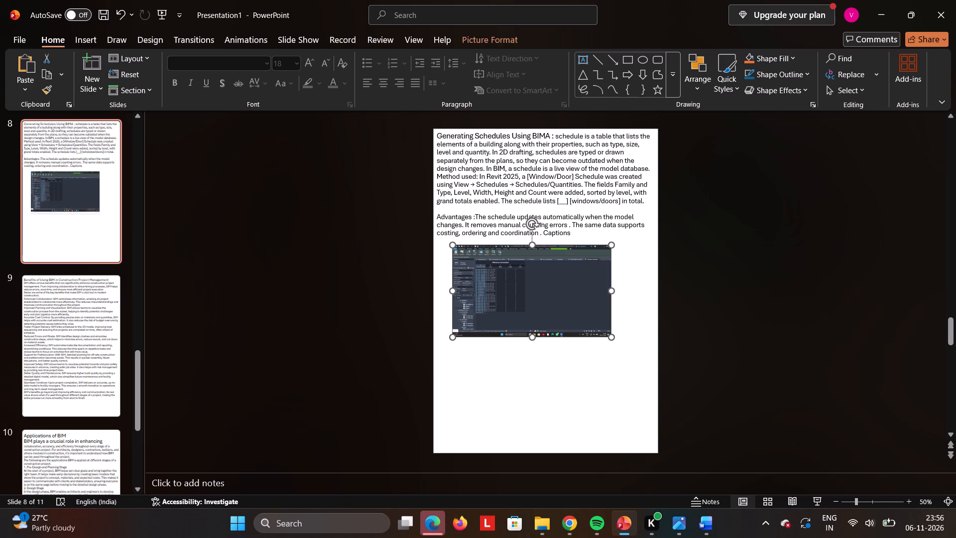
{"action": "left_click_drag", "start_coordinate": [532, 325], "coordinate": [530, 314]}
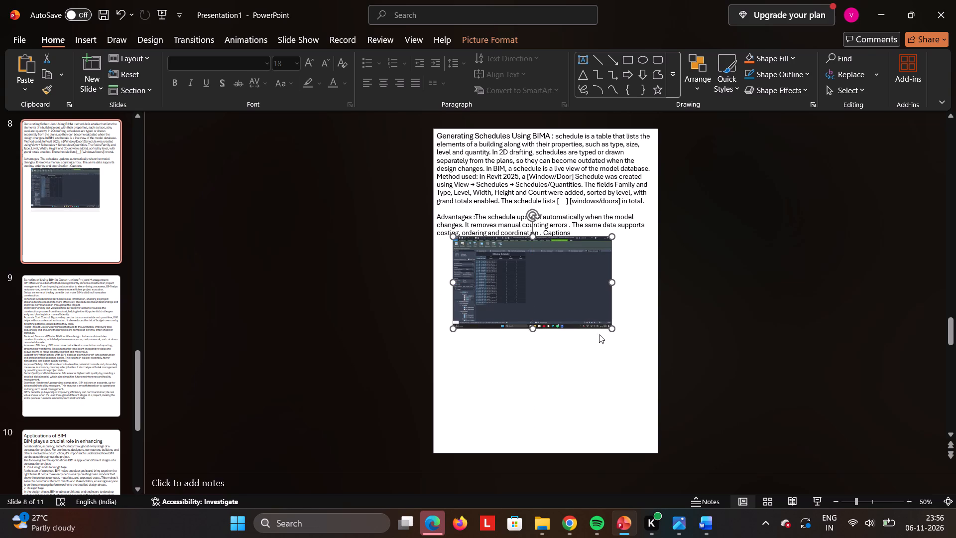
{"action": "left_click_drag", "start_coordinate": [611, 329], "coordinate": [606, 326]}
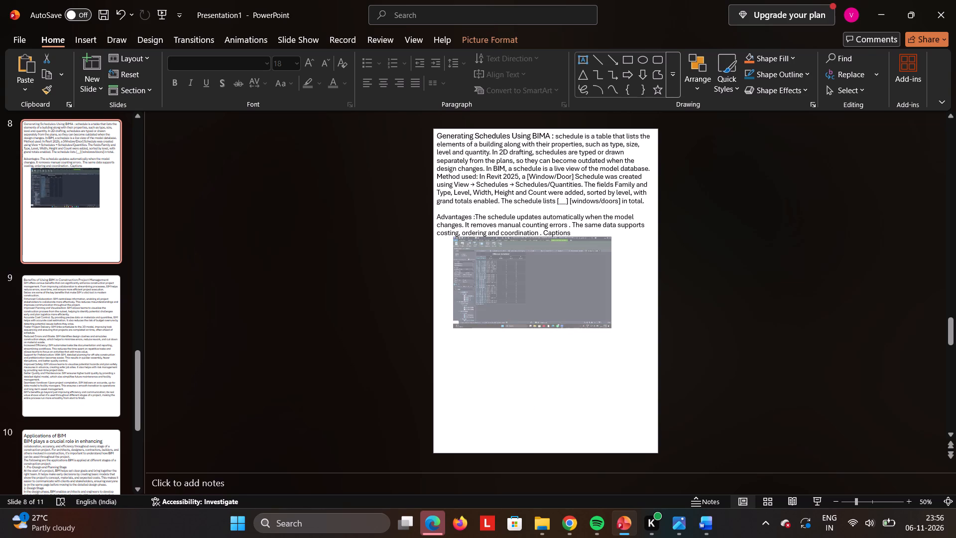
{"action": "left_click_drag", "start_coordinate": [606, 326], "coordinate": [600, 322]}
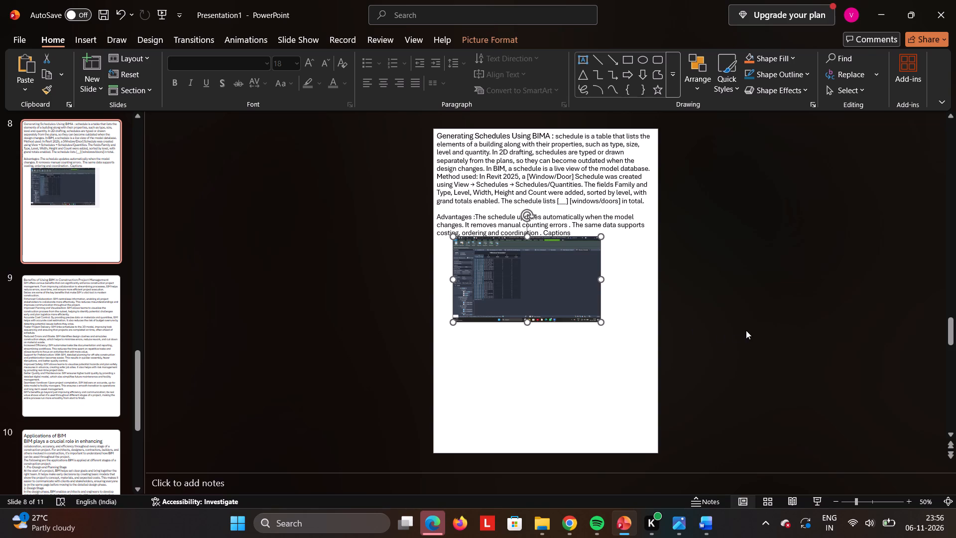
Paste the cut Challenges and Solutions table picture onto slide 8.
{"action": "left_click_drag", "start_coordinate": [746, 330], "coordinate": [567, 358]}
{"action": "triple_click", "coordinate": [567, 358]}
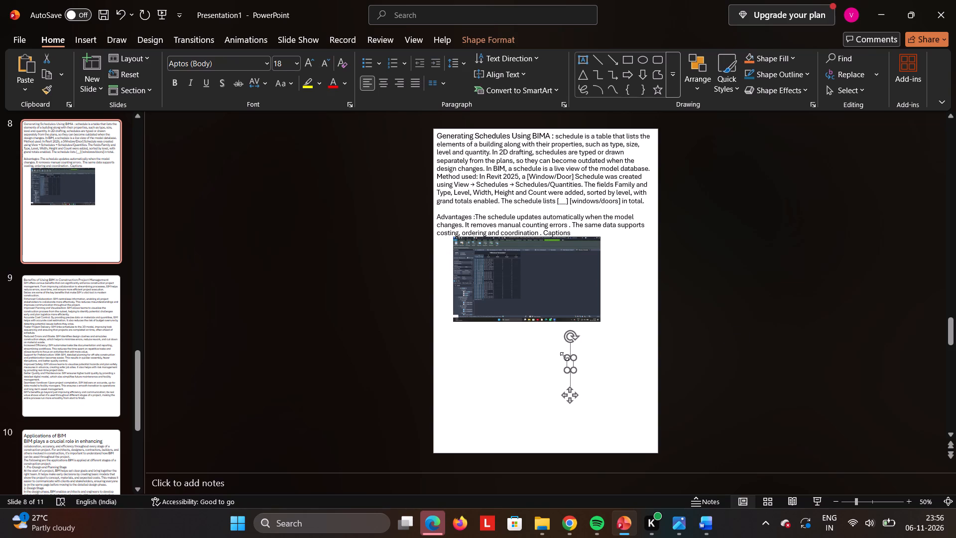
{"action": "left_click", "coordinate": [564, 356], "text": "ctrl"}
{"action": "key", "text": "ctrl+v"}
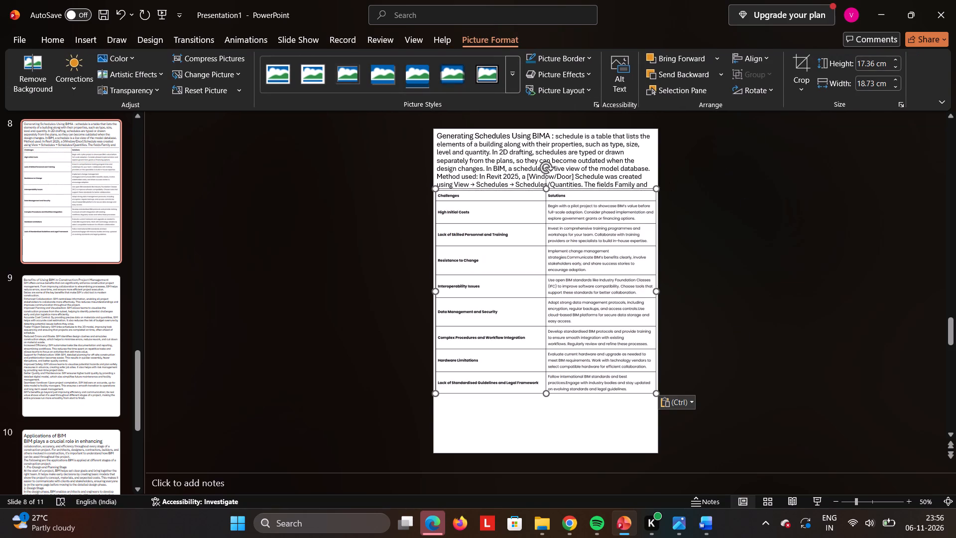
Resize the table picture on slide 8 to about 13.86 cm high by 18.89 cm wide and align it with the slide's bottom edge.
{"action": "left_click", "coordinate": [655, 185]}
{"action": "left_click_drag", "start_coordinate": [655, 185], "coordinate": [610, 274]}
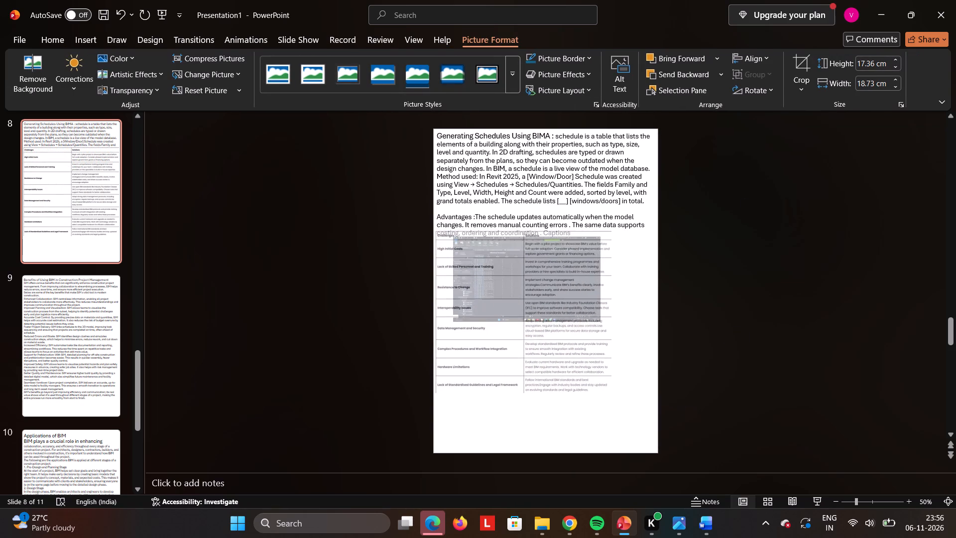
{"action": "left_click_drag", "start_coordinate": [614, 311], "coordinate": [649, 310]}
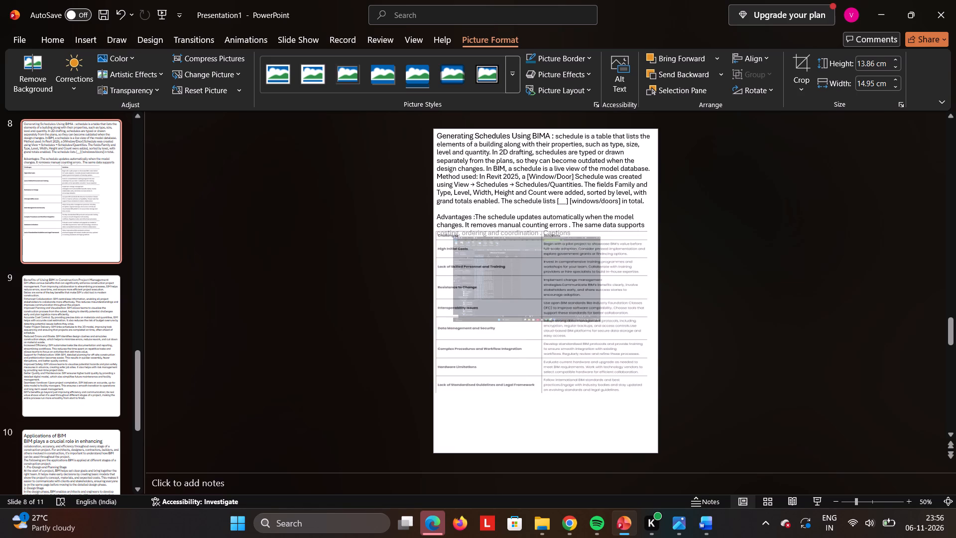
{"action": "left_click_drag", "start_coordinate": [649, 310], "coordinate": [656, 310]}
{"action": "left_click_drag", "start_coordinate": [559, 271], "coordinate": [562, 337]}
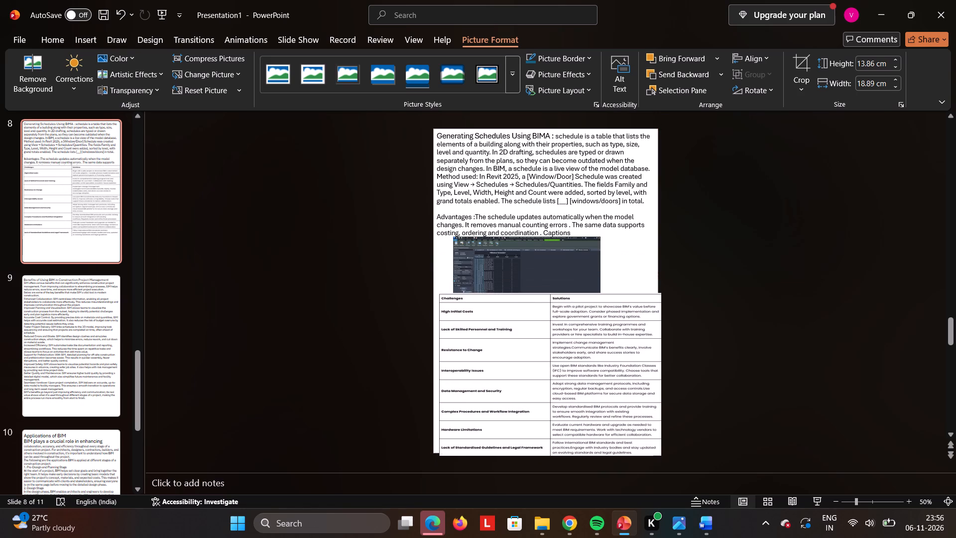
{"action": "left_click_drag", "start_coordinate": [562, 337], "coordinate": [561, 331]}
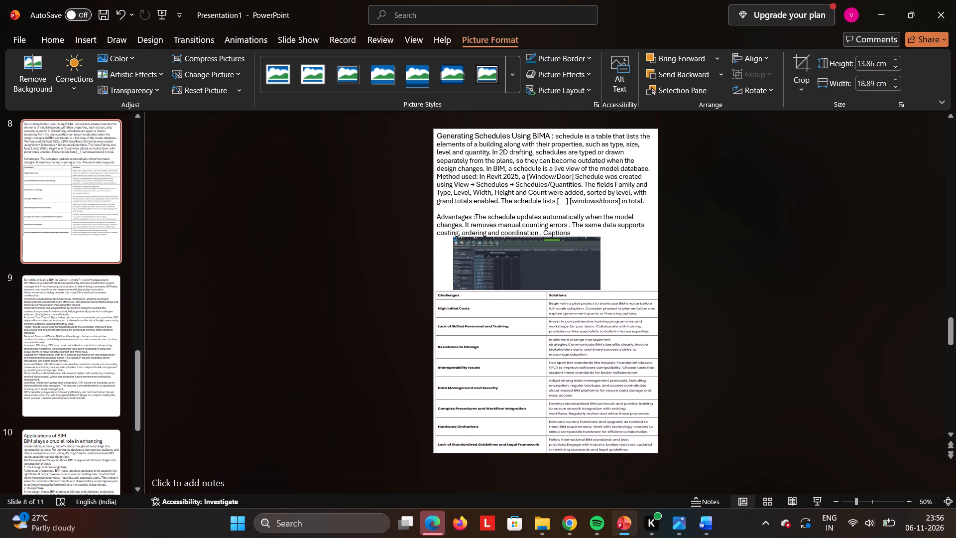
{"action": "left_click_drag", "start_coordinate": [561, 331], "coordinate": [557, 331]}
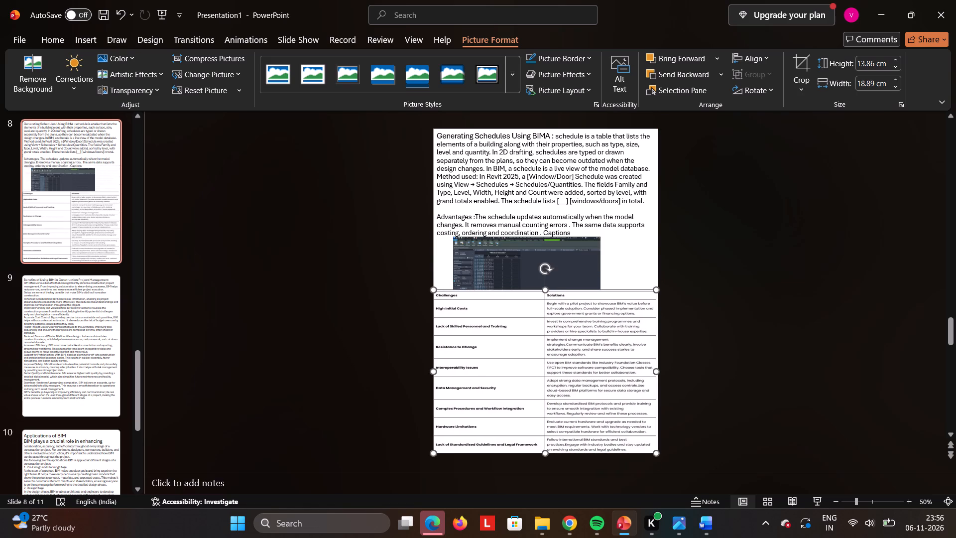
Set all of slide 8's Generating Schedules text to font size 16 and move its text box up to the slide's top.
{"action": "left_click_drag", "start_coordinate": [572, 233], "coordinate": [447, 123]}
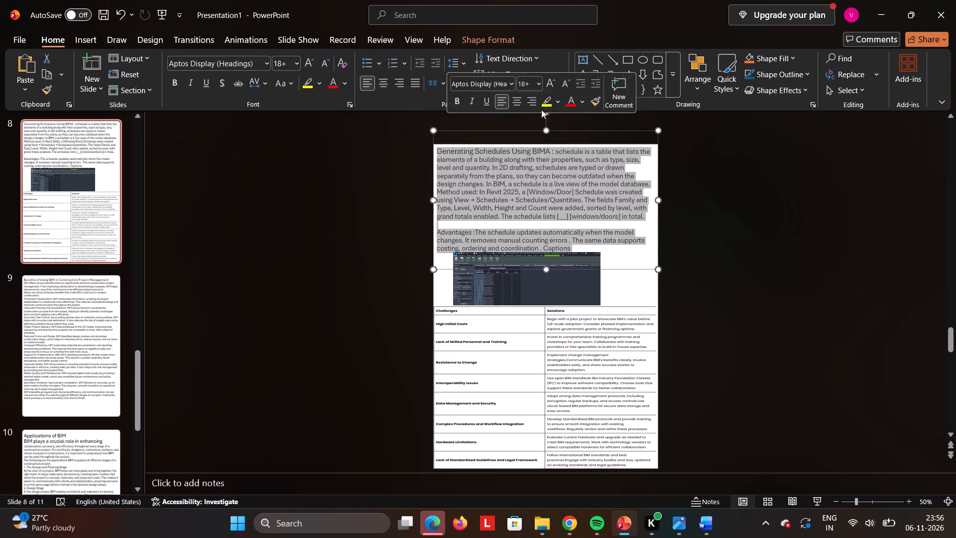
{"action": "left_click", "coordinate": [542, 85]}
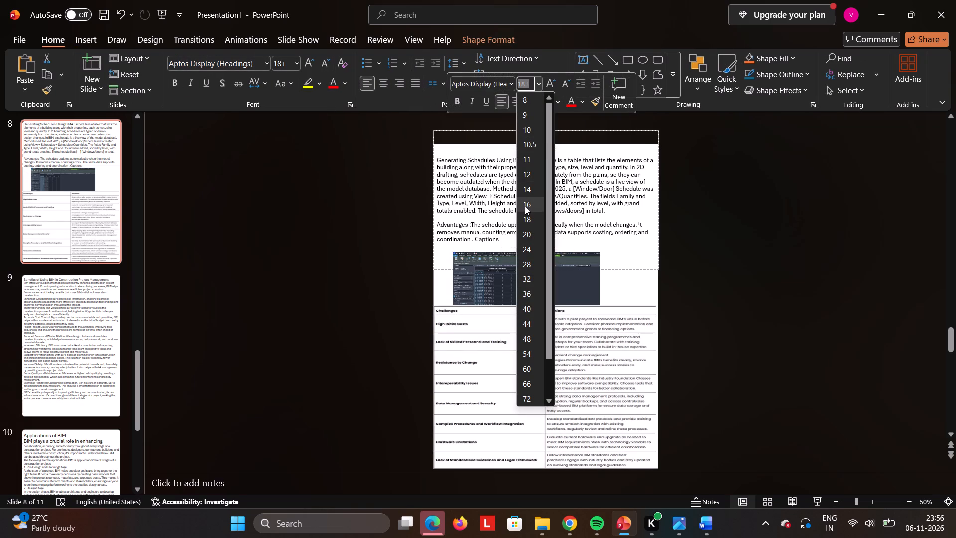
{"action": "left_click", "coordinate": [525, 206]}
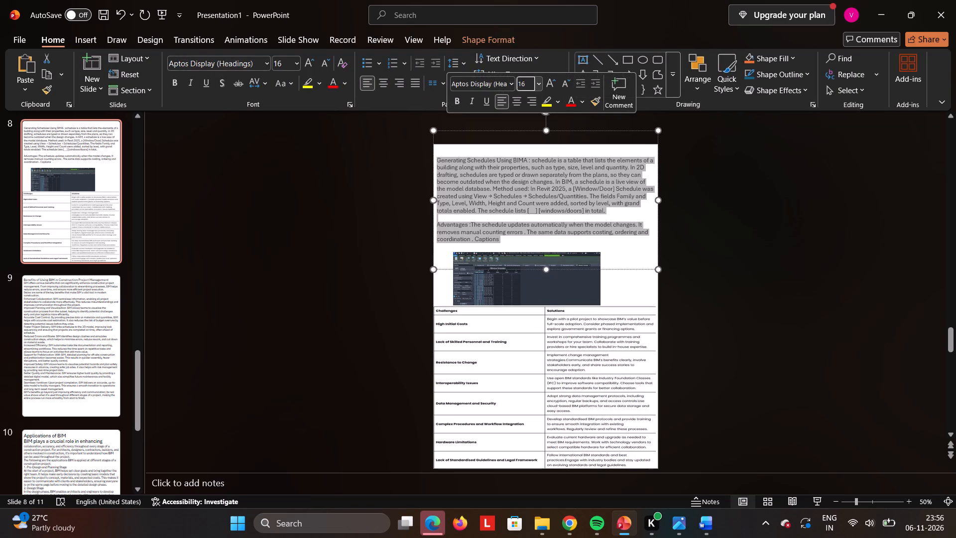
{"action": "left_click_drag", "start_coordinate": [622, 268], "coordinate": [621, 257]}
Move the schedule screenshot on slide 8 beside the word Captions, between the text and the table picture.
{"action": "left_click_drag", "start_coordinate": [579, 276], "coordinate": [609, 242]}
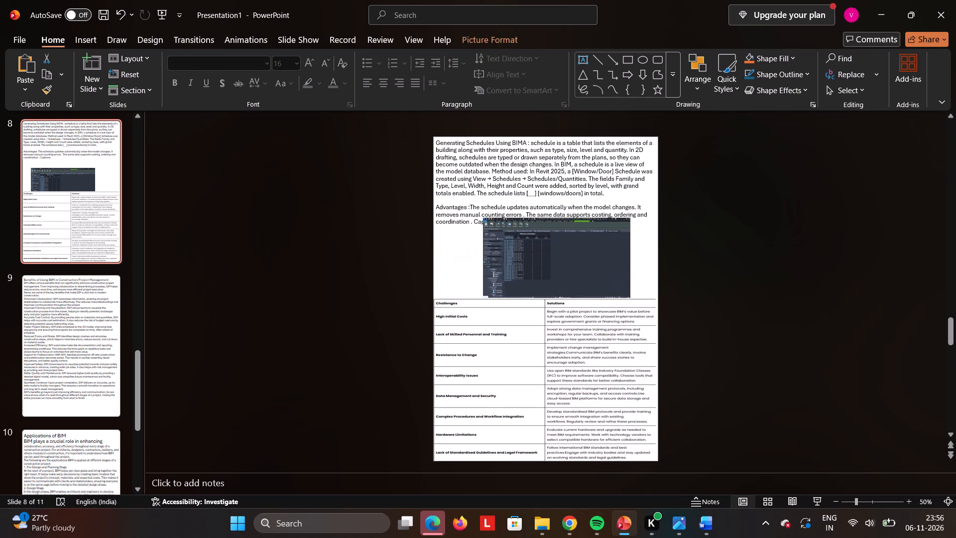
{"action": "left_click_drag", "start_coordinate": [609, 242], "coordinate": [628, 231]}
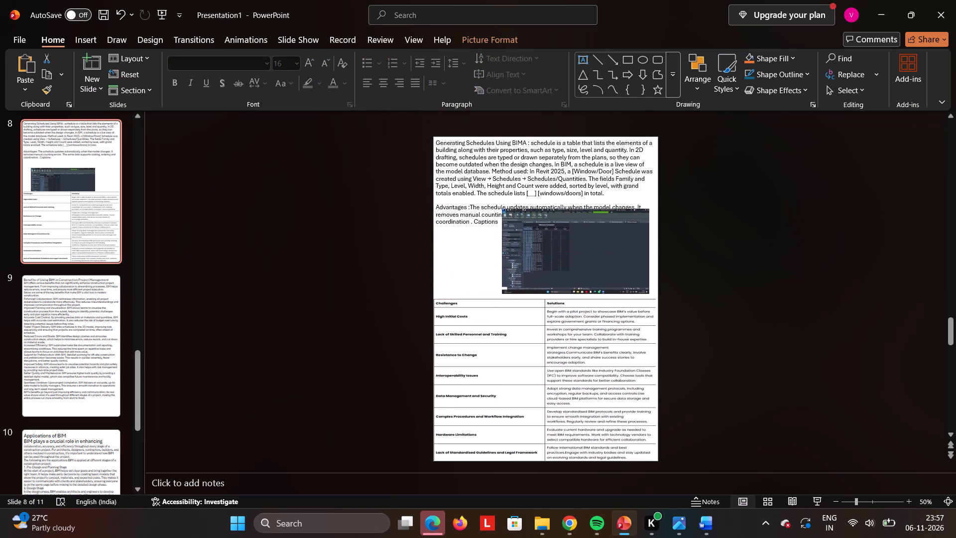
{"action": "left_click_drag", "start_coordinate": [628, 231], "coordinate": [628, 243]}
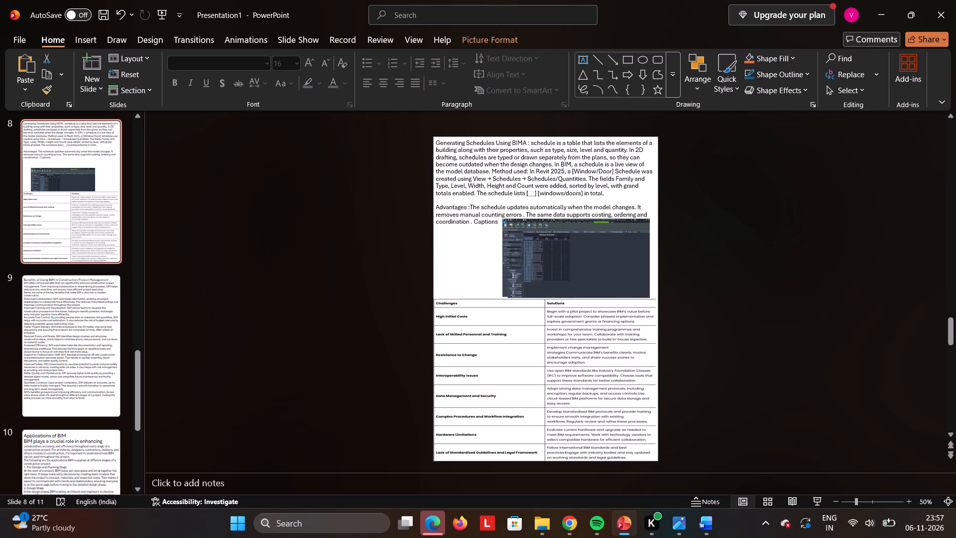
{"action": "left_click_drag", "start_coordinate": [628, 243], "coordinate": [628, 244]}
{"action": "left_click", "coordinate": [804, 269]}
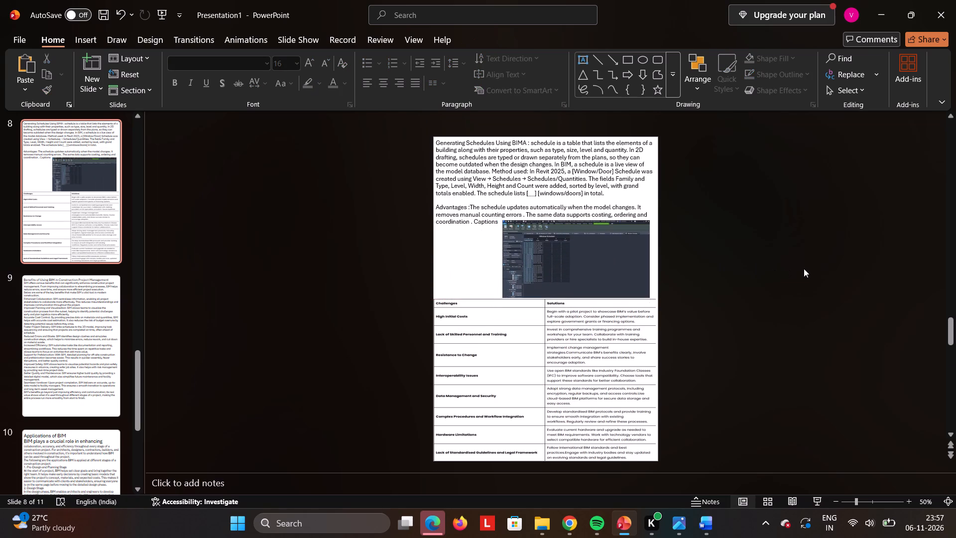
{"action": "left_click", "coordinate": [617, 362]}
{"action": "left_click", "coordinate": [582, 382]}
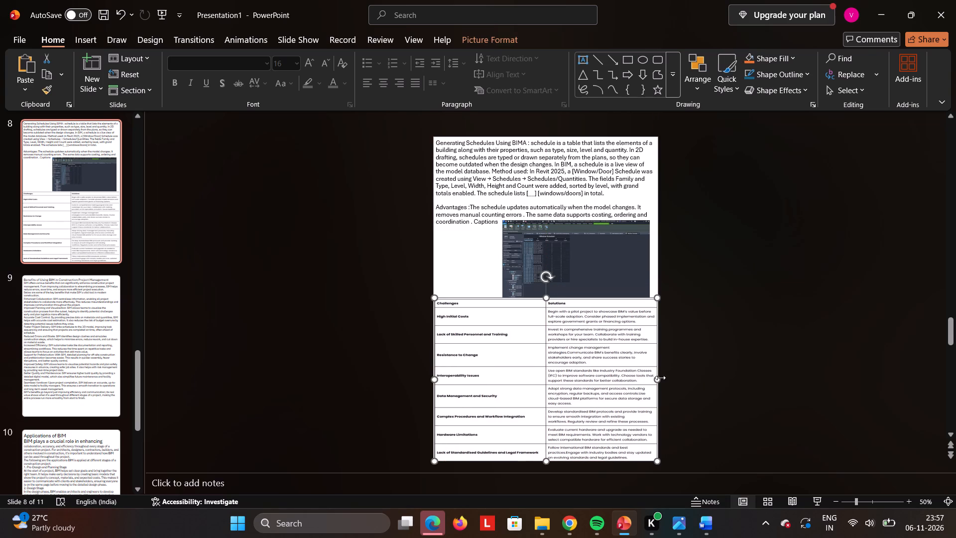
{"action": "left_click", "coordinate": [740, 381]}
Add a new title-and-content slide and move it to the first position in the presentation.
{"action": "scroll", "coordinate": [71, 183], "scroll_direction": "up", "scroll_amount": 6}
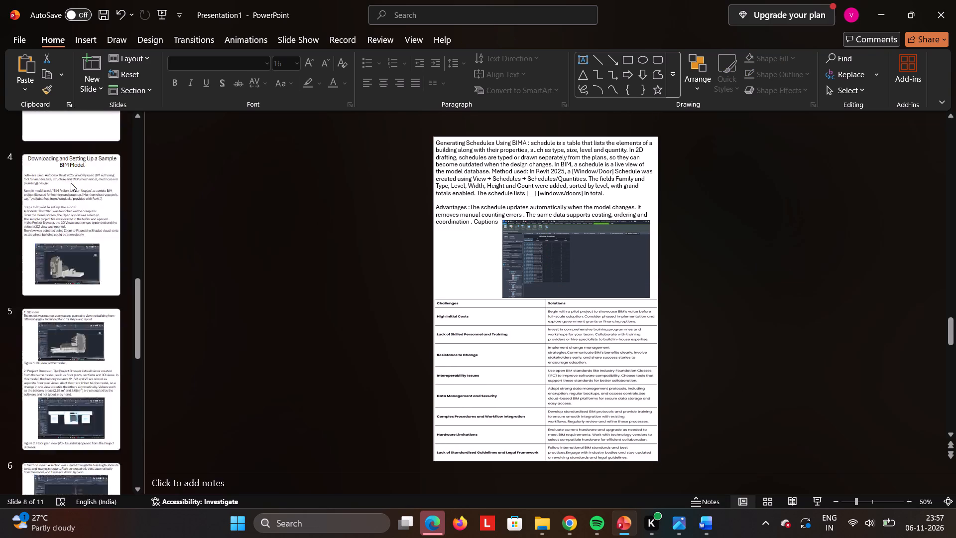
{"action": "scroll", "coordinate": [71, 183], "scroll_direction": "up", "scroll_amount": 8}
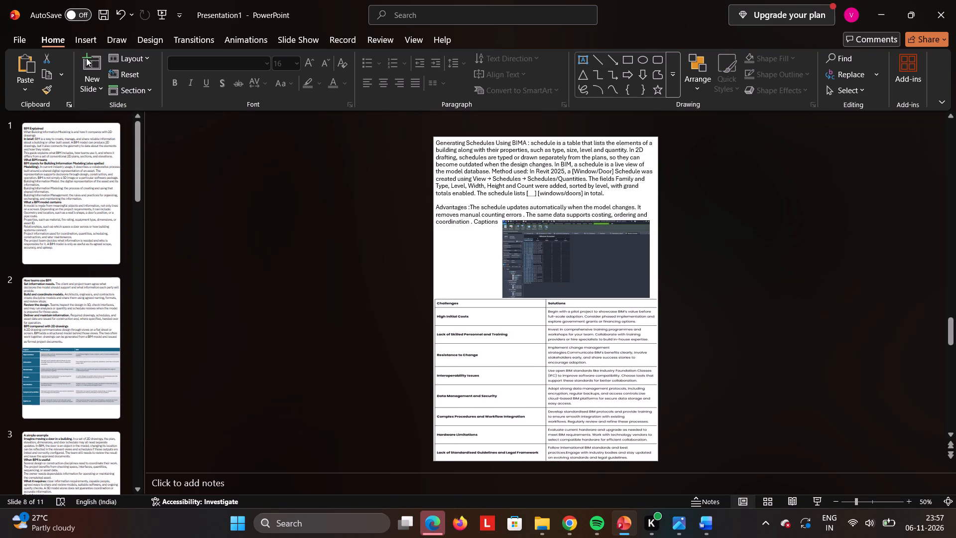
{"action": "left_click", "coordinate": [86, 58]}
{"action": "left_click_drag", "start_coordinate": [60, 348], "coordinate": [65, 26]}
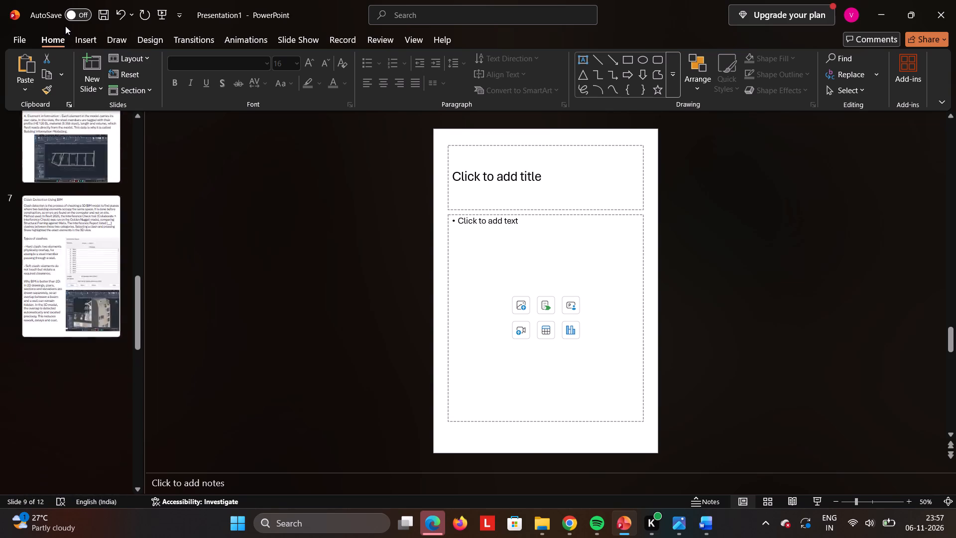
{"action": "left_click_drag", "start_coordinate": [65, 26], "coordinate": [61, 185]}
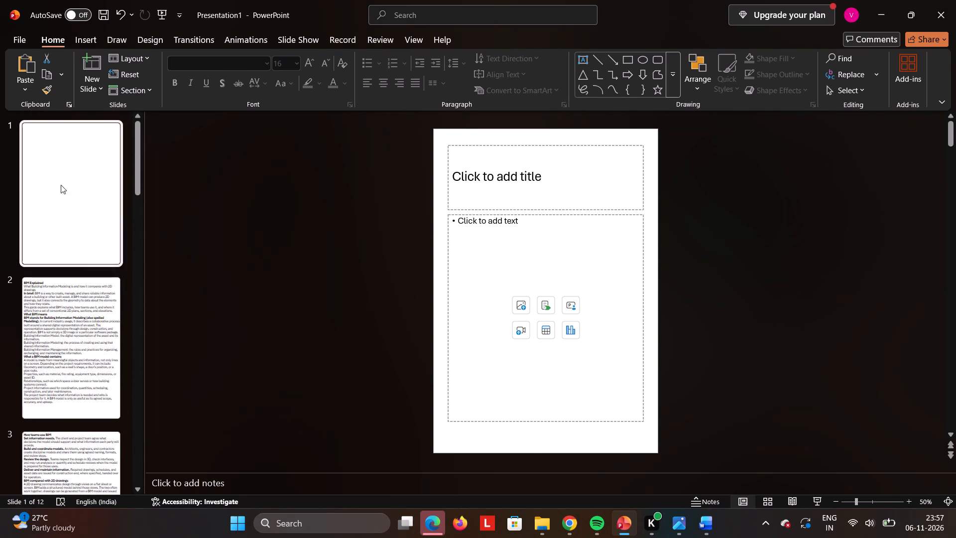
Remove the empty body text placeholder from the new first slide, keeping the title placeholder.
{"action": "left_click", "coordinate": [640, 256]}
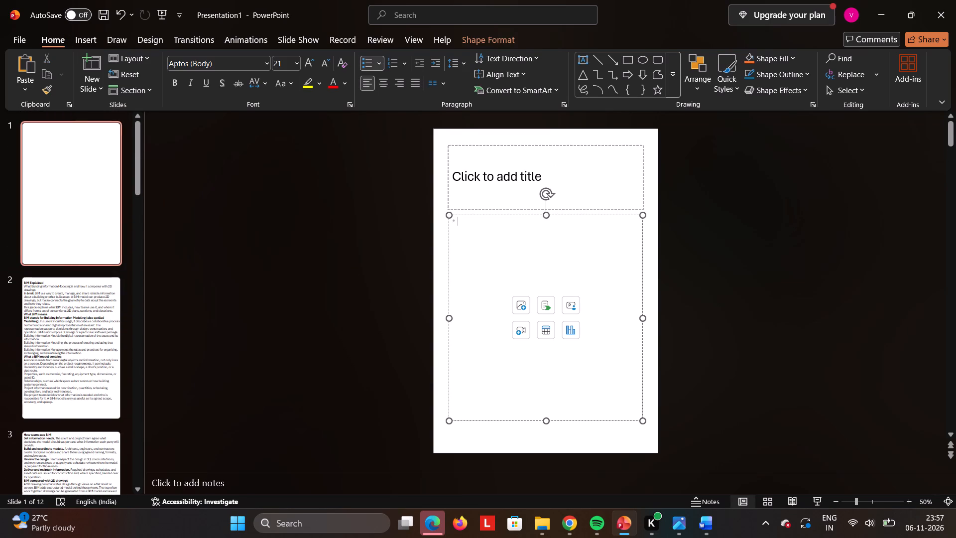
{"action": "left_click_drag", "start_coordinate": [642, 213], "coordinate": [454, 411]}
{"action": "right_click", "coordinate": [454, 411]}
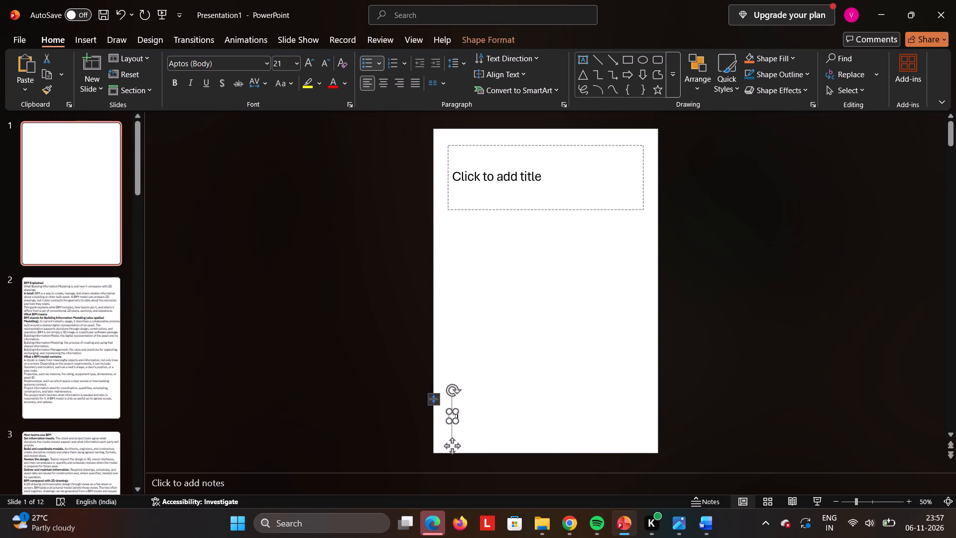
{"action": "left_click_drag", "start_coordinate": [769, 289], "coordinate": [395, 390]}
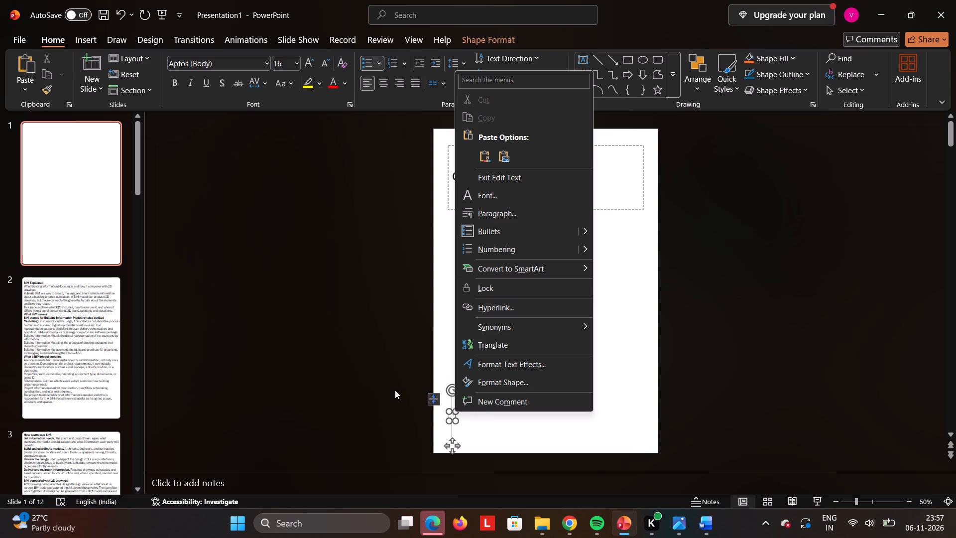
{"action": "left_click_drag", "start_coordinate": [395, 390], "coordinate": [454, 411]}
{"action": "right_click", "coordinate": [454, 411]}
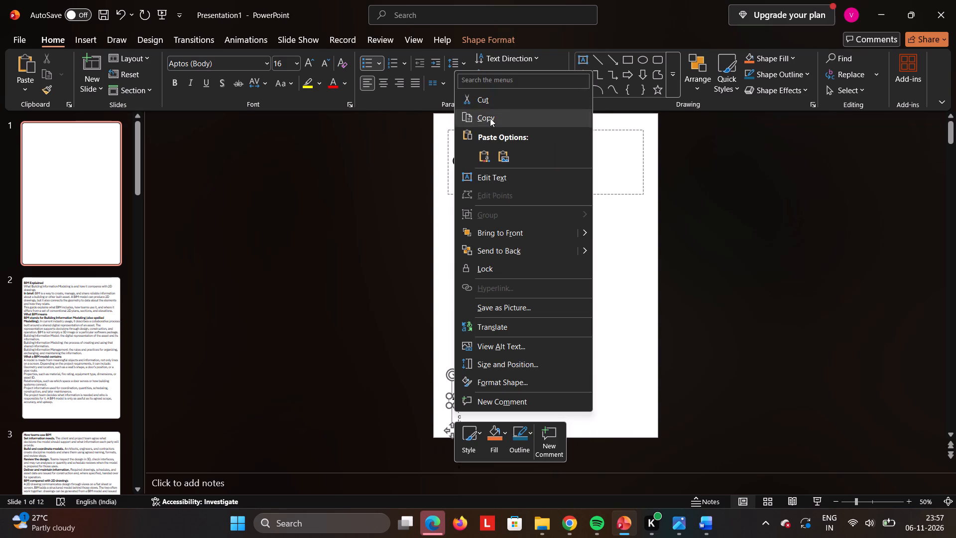
{"action": "left_click", "coordinate": [490, 99]}
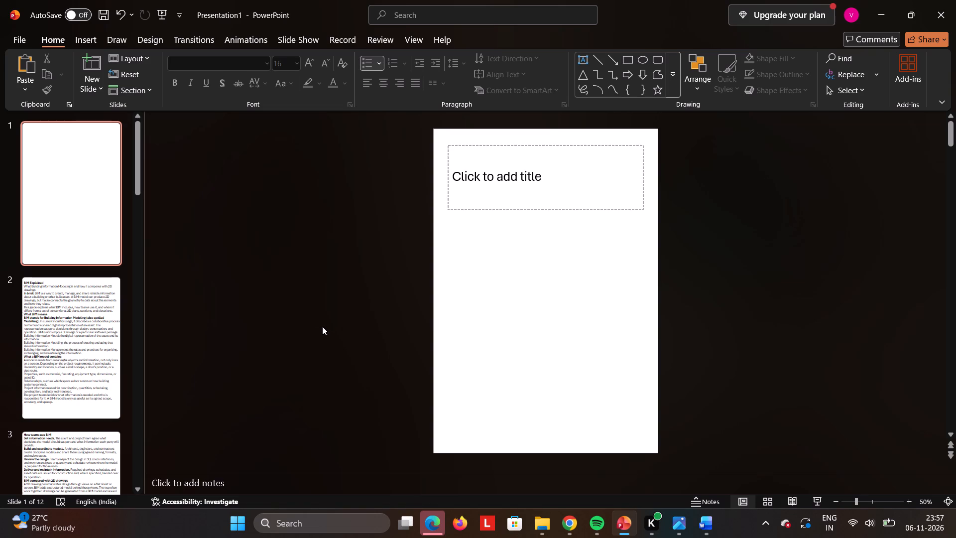
{"action": "left_click", "coordinate": [70, 220]}
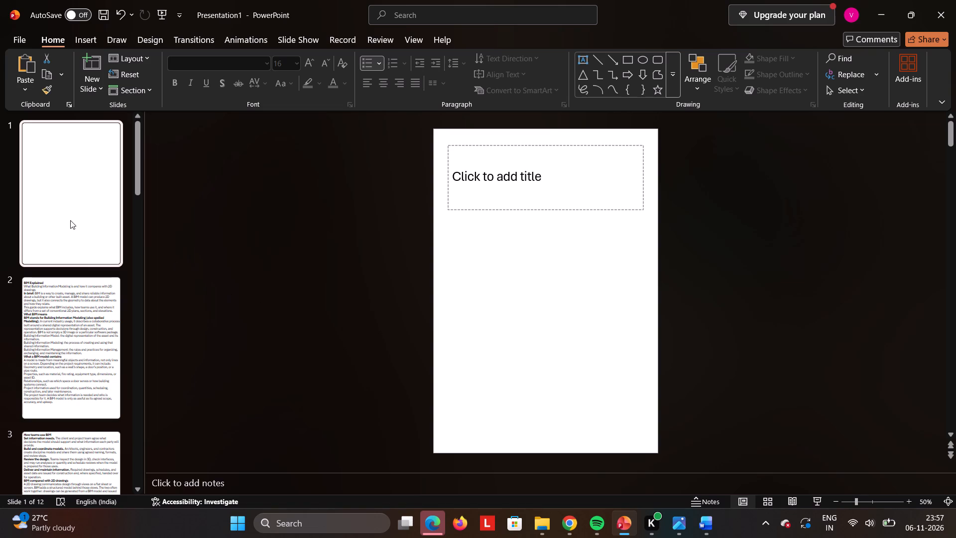
Enter BIM as the title of the first slide.
{"action": "left_click", "coordinate": [481, 167]}
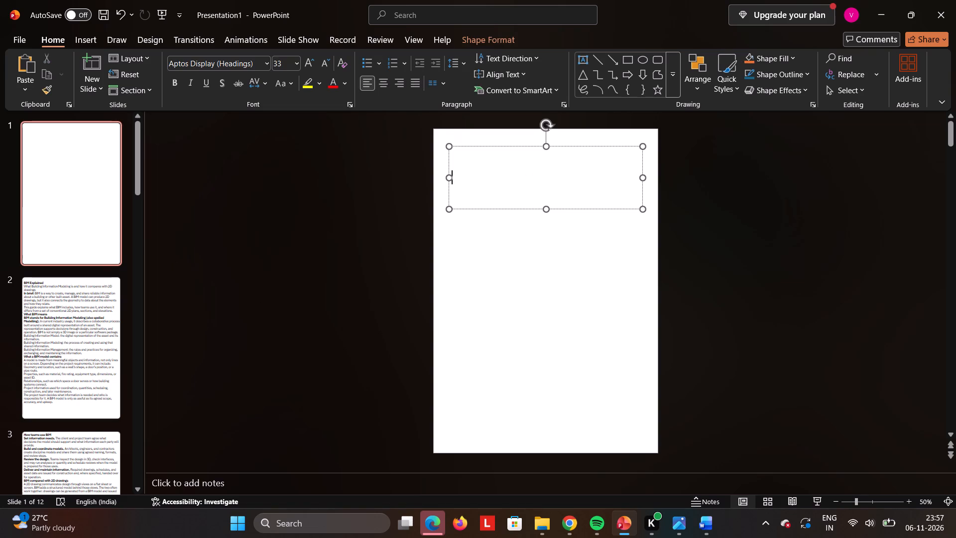
{"action": "type", "text": "BIM"}
Add a wide text box in the middle of the first slide, below the title, and enter the roll number prefix CE26.
{"action": "left_click", "coordinate": [461, 265]}
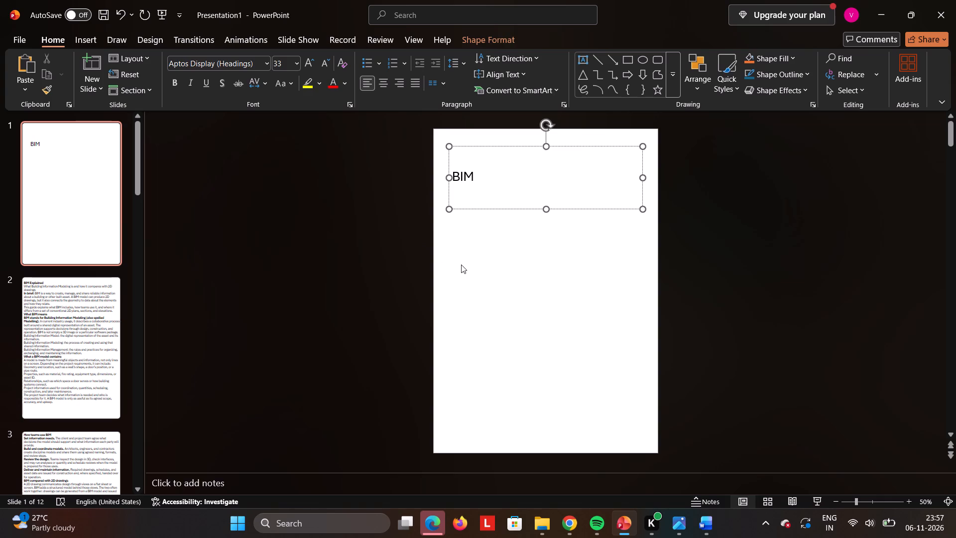
{"action": "double_click", "coordinate": [461, 265]}
{"action": "left_click_drag", "start_coordinate": [467, 266], "coordinate": [473, 267]}
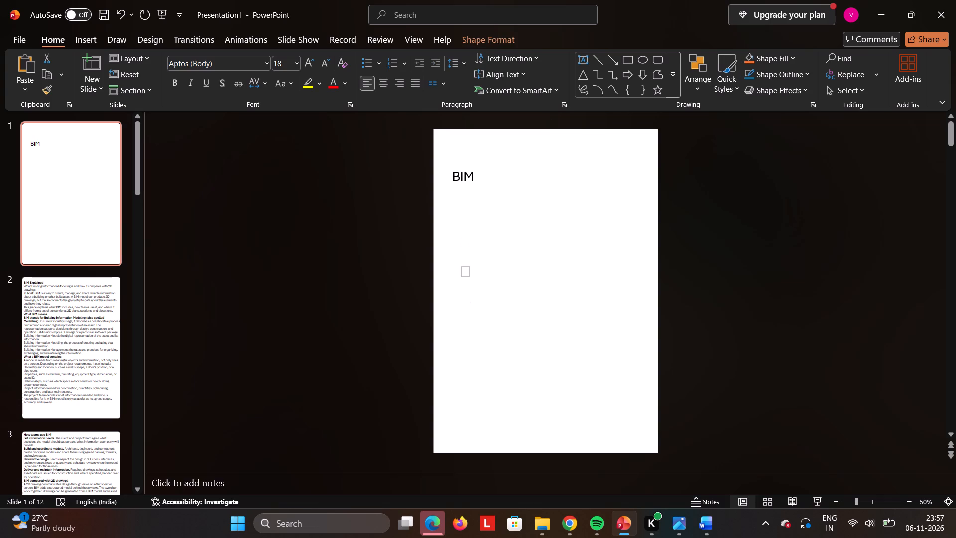
{"action": "left_click_drag", "start_coordinate": [473, 267], "coordinate": [645, 403]}
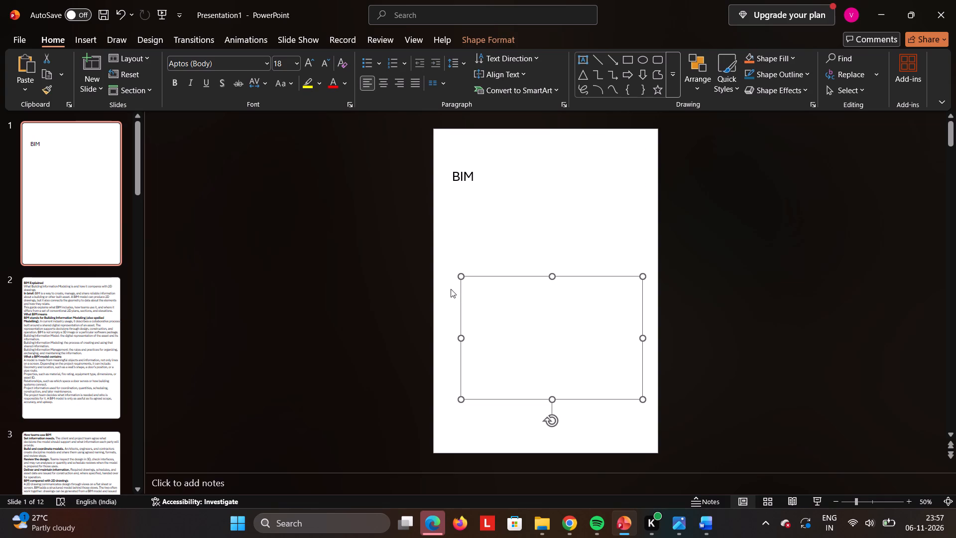
{"action": "left_click", "coordinate": [476, 294]}
{"action": "left_click", "coordinate": [485, 288]}
{"action": "triple_click", "coordinate": [485, 288]}
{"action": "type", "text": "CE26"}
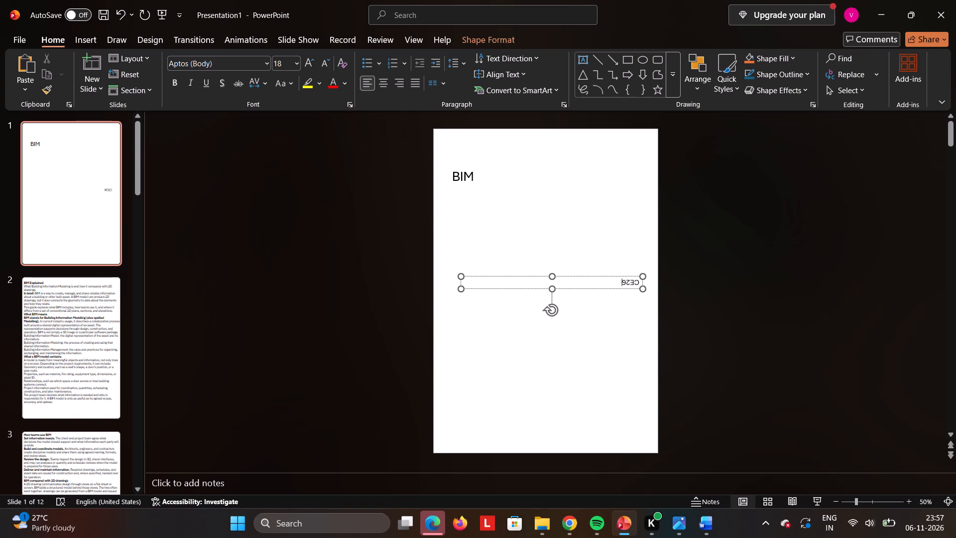
Rotate the CE26 text box until its text is horizontal and upright.
{"action": "left_click", "coordinate": [549, 310]}
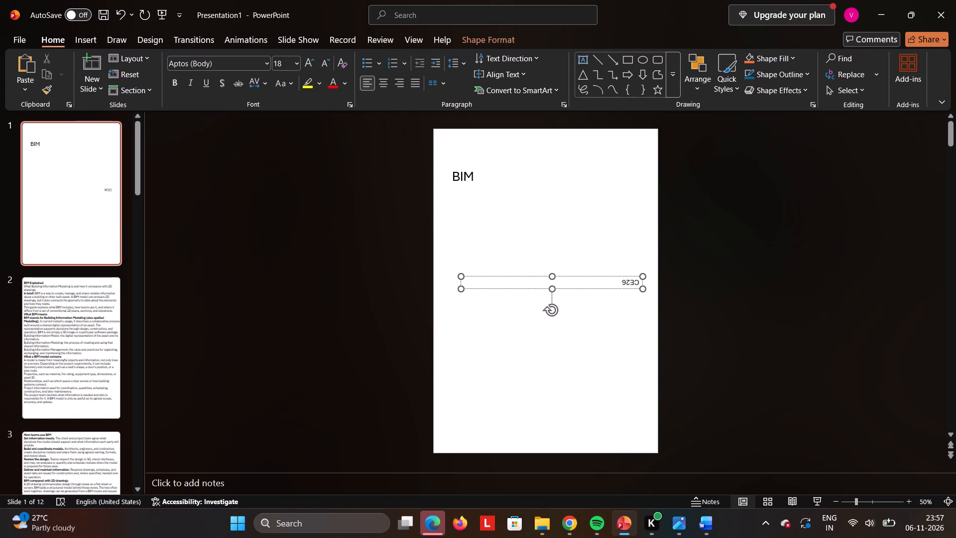
{"action": "triple_click", "coordinate": [552, 312]}
{"action": "left_click", "coordinate": [552, 312]}
{"action": "left_click_drag", "start_coordinate": [552, 312], "coordinate": [494, 291]}
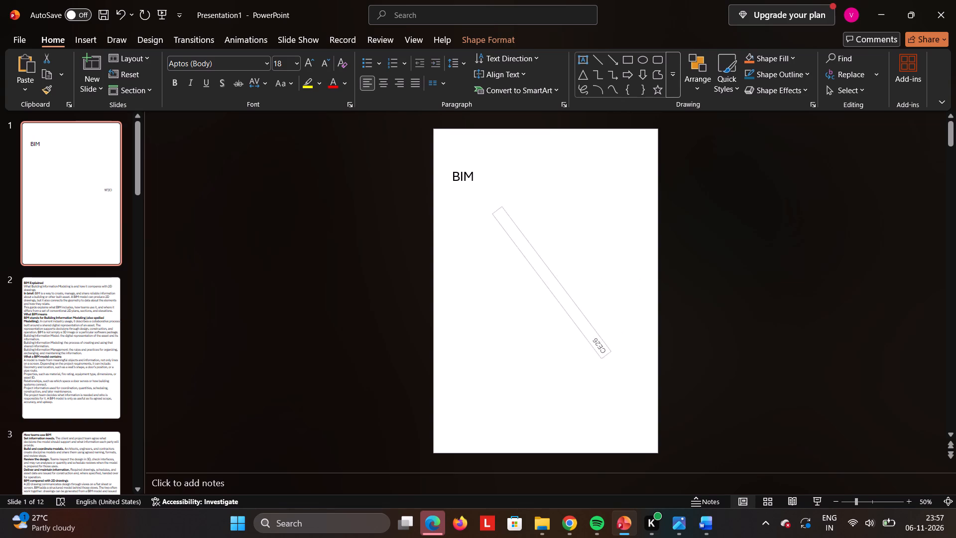
{"action": "left_click_drag", "start_coordinate": [494, 291], "coordinate": [552, 298]}
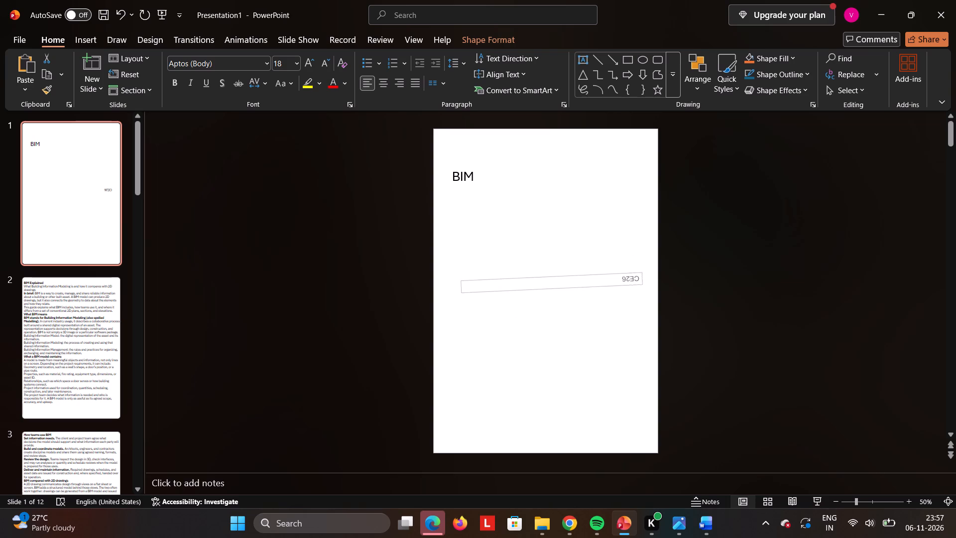
{"action": "left_click_drag", "start_coordinate": [552, 298], "coordinate": [459, 100]}
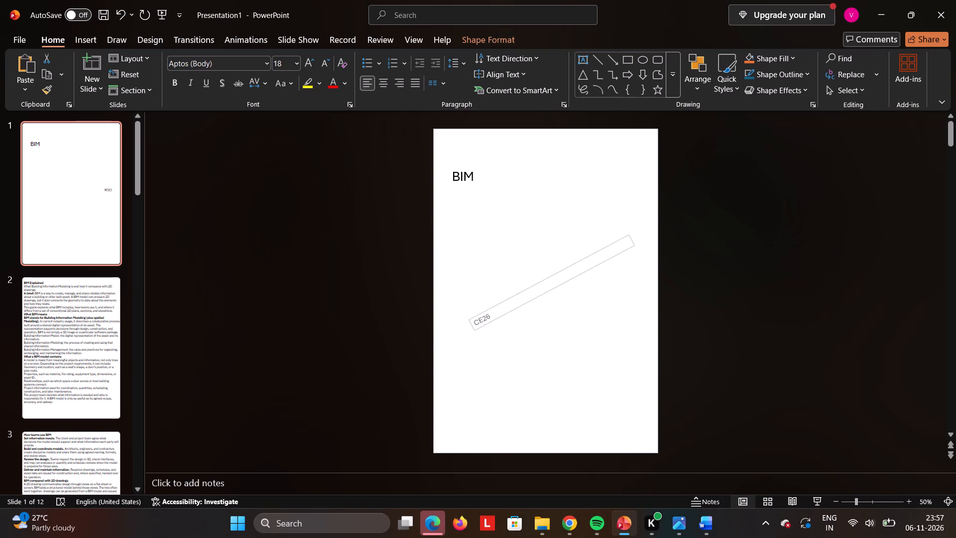
{"action": "left_click_drag", "start_coordinate": [459, 100], "coordinate": [554, 73]}
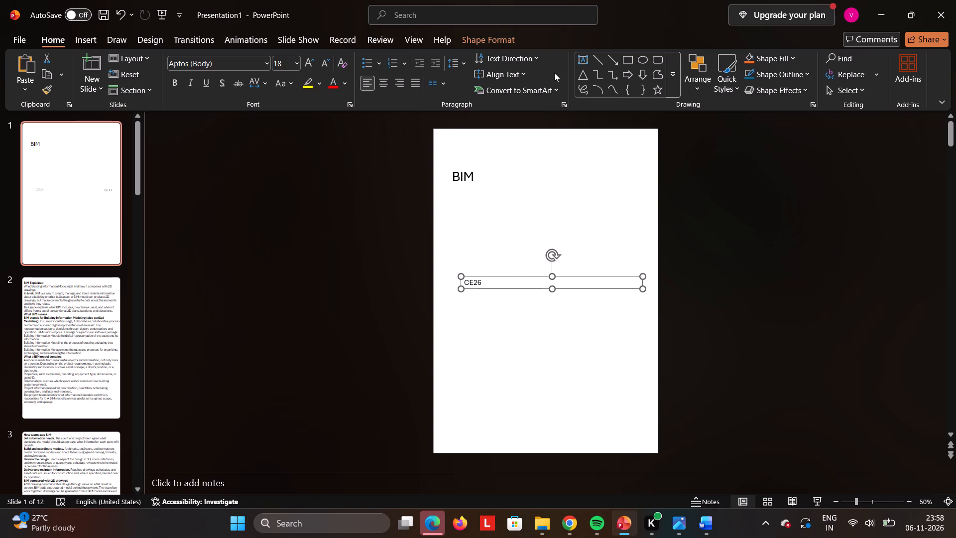
Nudge the text box slightly, complete the first group member's roll number in it, and start a new line.
{"action": "left_click", "coordinate": [511, 284]}
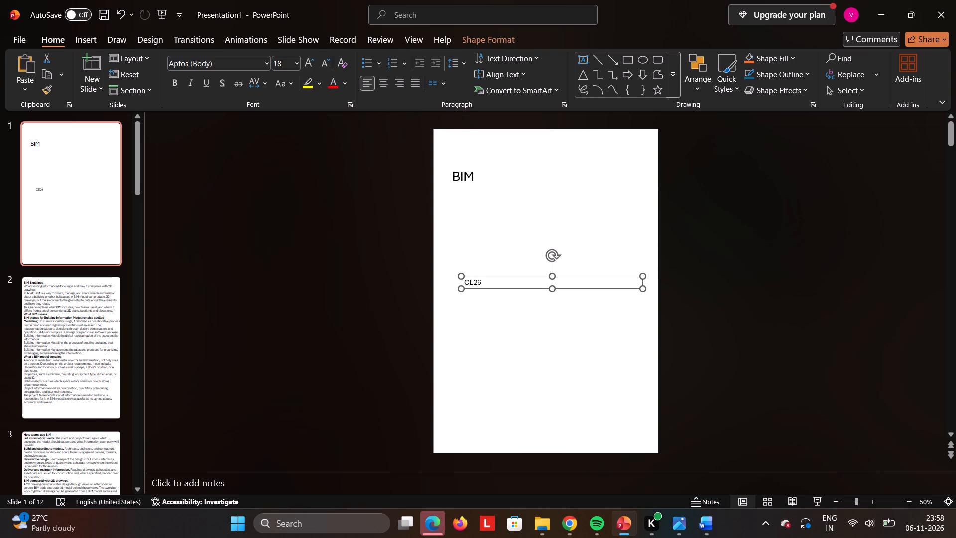
{"action": "left_click_drag", "start_coordinate": [488, 283], "coordinate": [481, 283]}
{"action": "left_click", "coordinate": [481, 283]}
{"action": "left_click", "coordinate": [475, 290]}
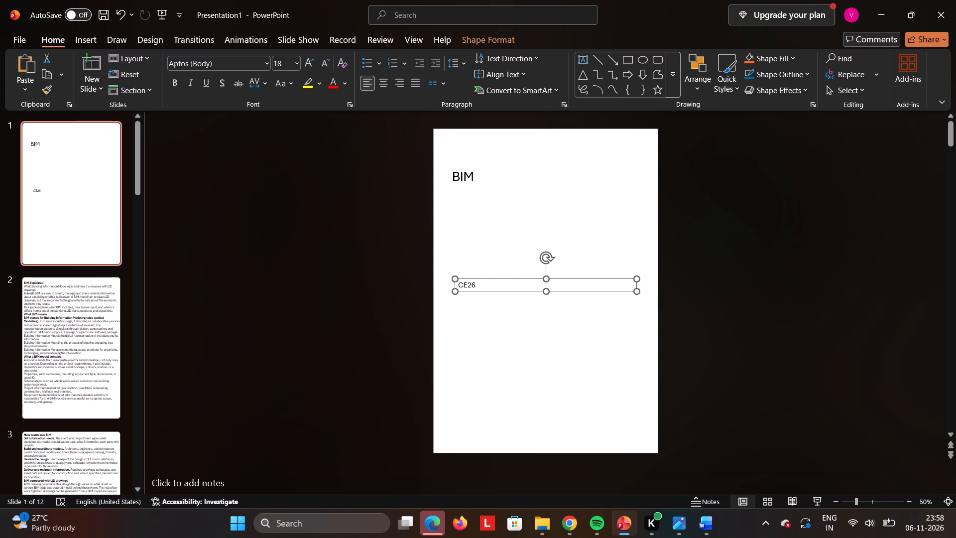
{"action": "left_click", "coordinate": [473, 285]}
{"action": "key", "text": "Right"}
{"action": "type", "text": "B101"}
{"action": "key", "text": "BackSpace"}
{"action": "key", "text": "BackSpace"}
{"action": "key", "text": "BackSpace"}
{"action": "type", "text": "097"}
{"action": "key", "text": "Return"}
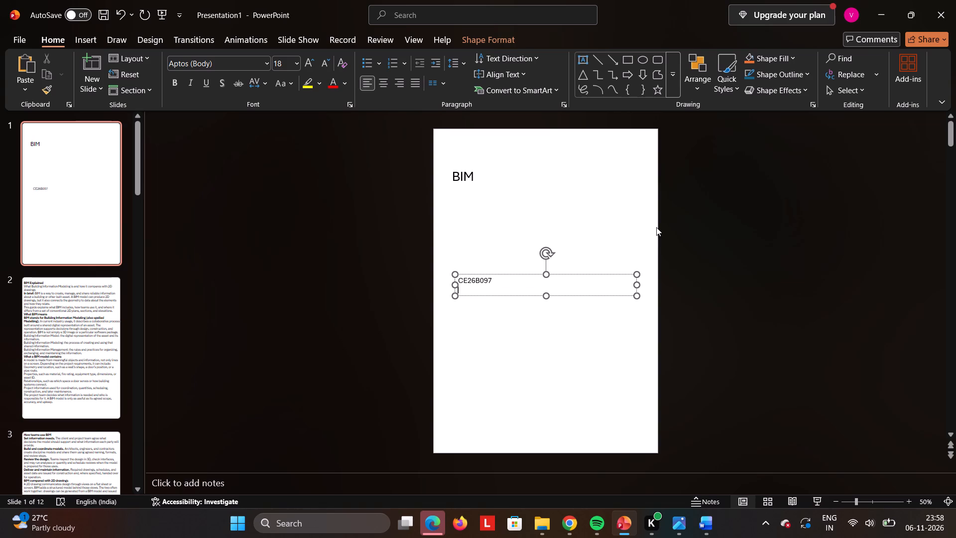
List the other three group members' roll numbers on separate lines below the first one.
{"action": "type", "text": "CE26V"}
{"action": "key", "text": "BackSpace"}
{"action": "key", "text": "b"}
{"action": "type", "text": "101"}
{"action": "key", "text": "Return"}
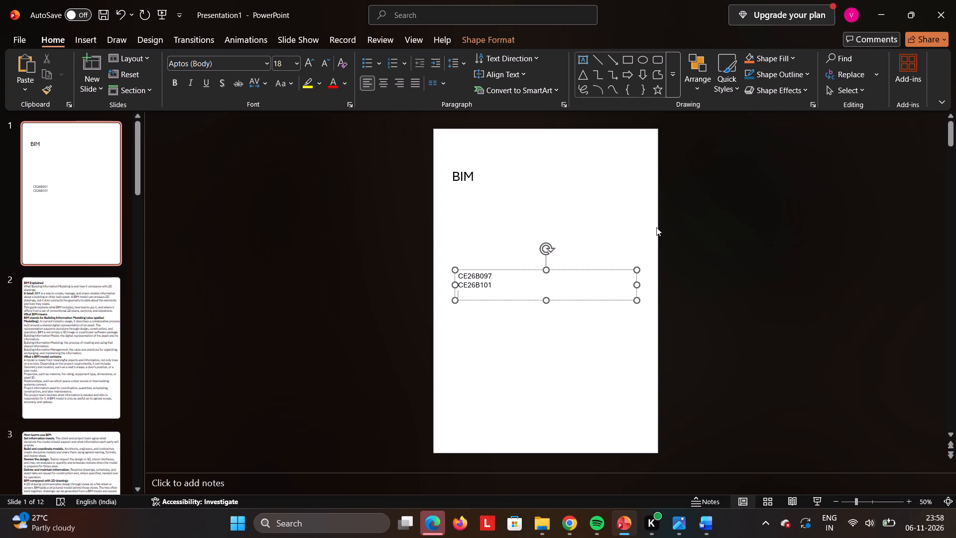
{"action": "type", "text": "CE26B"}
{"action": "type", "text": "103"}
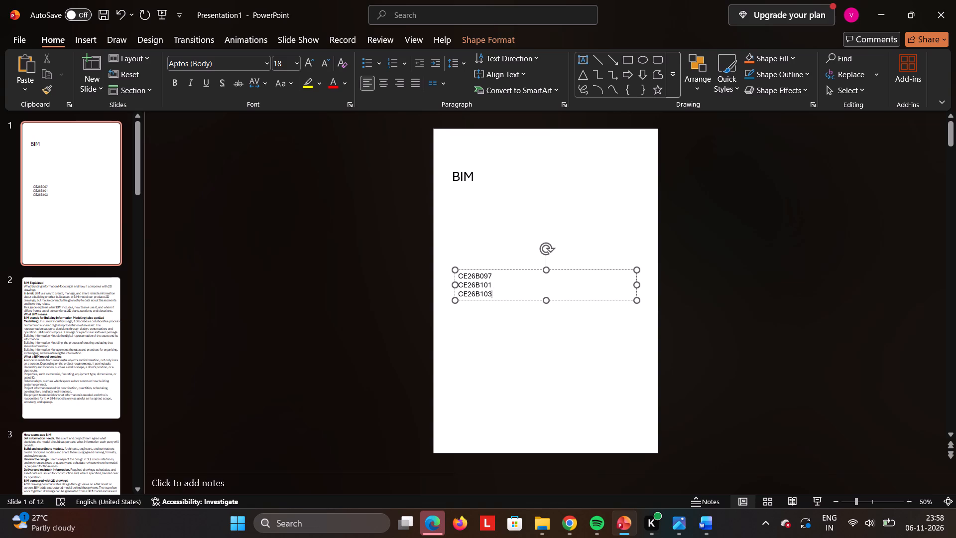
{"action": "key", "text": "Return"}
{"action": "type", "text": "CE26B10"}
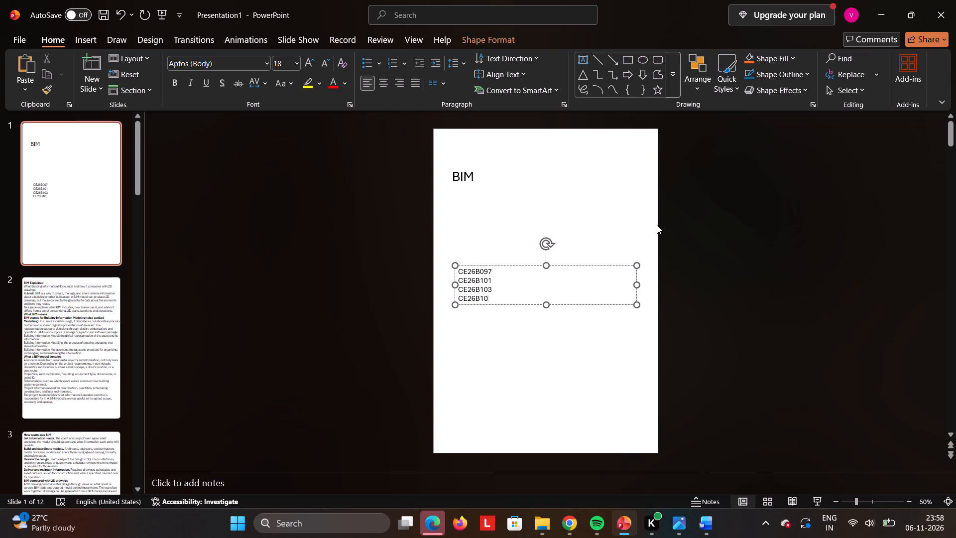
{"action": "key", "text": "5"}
Move the roll number list down to the first slide's lower-left corner.
{"action": "left_click_drag", "start_coordinate": [579, 297], "coordinate": [571, 425]}
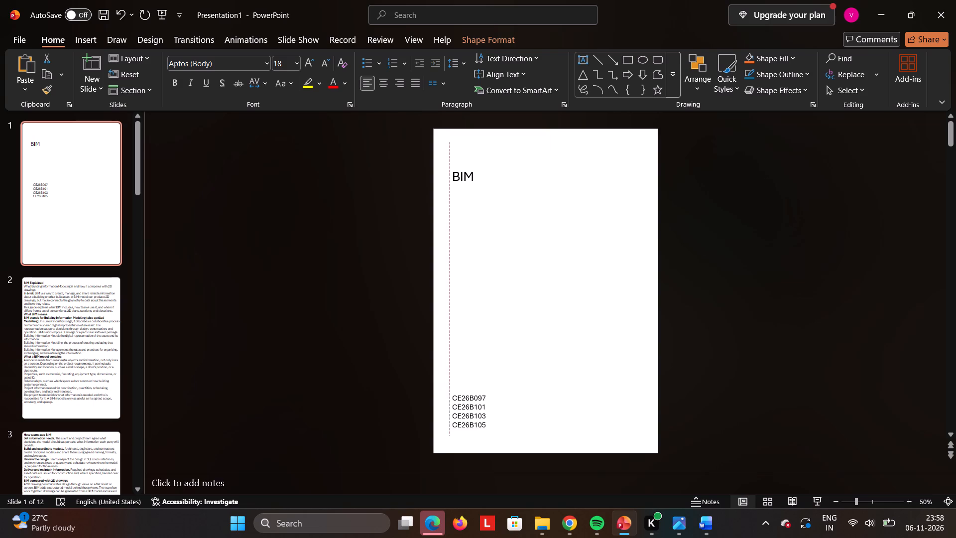
{"action": "left_click_drag", "start_coordinate": [571, 425], "coordinate": [562, 418]}
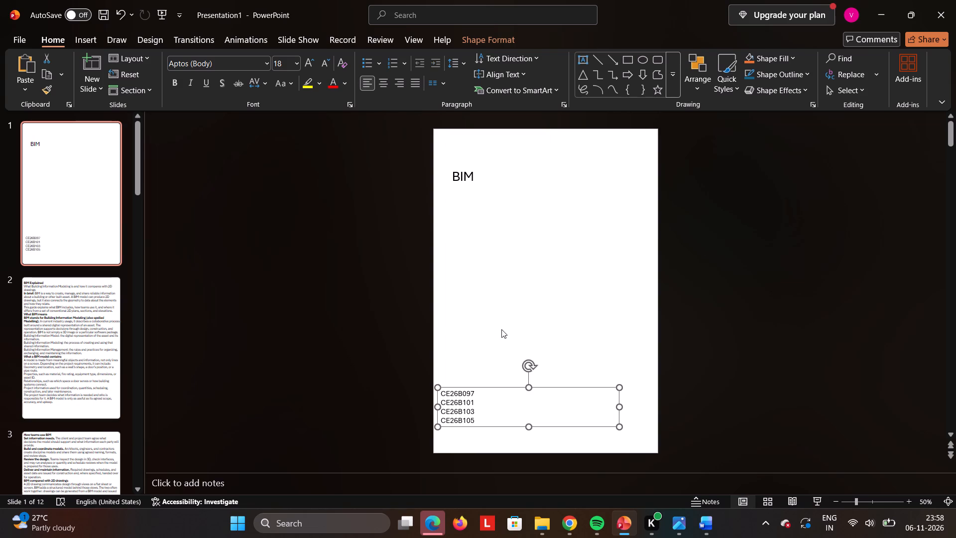
Add a text box reading GROUP MEMBERS on the first slide and place it just above the roll number list.
{"action": "double_click", "coordinate": [501, 329]}
{"action": "left_click_drag", "start_coordinate": [501, 329], "coordinate": [428, 312]}
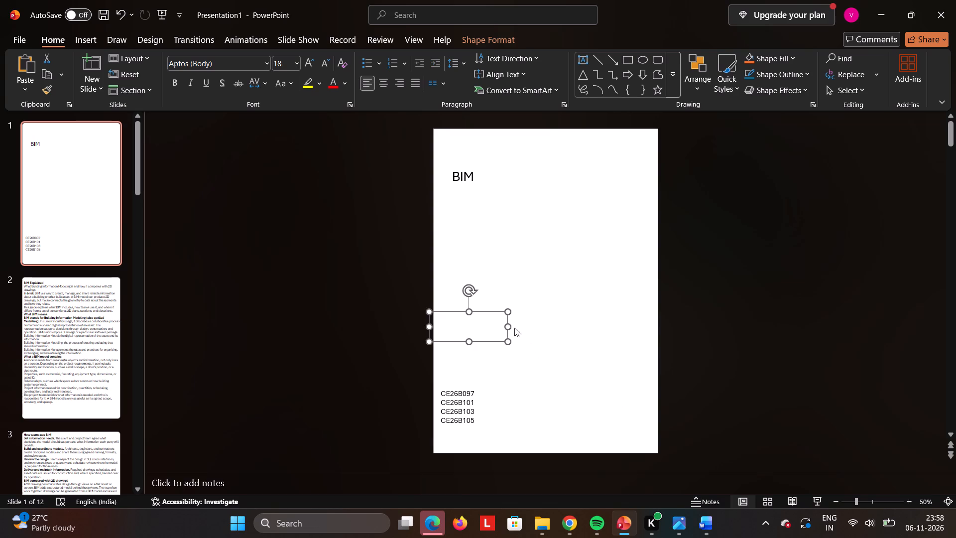
{"action": "left_click_drag", "start_coordinate": [505, 344], "coordinate": [595, 356]}
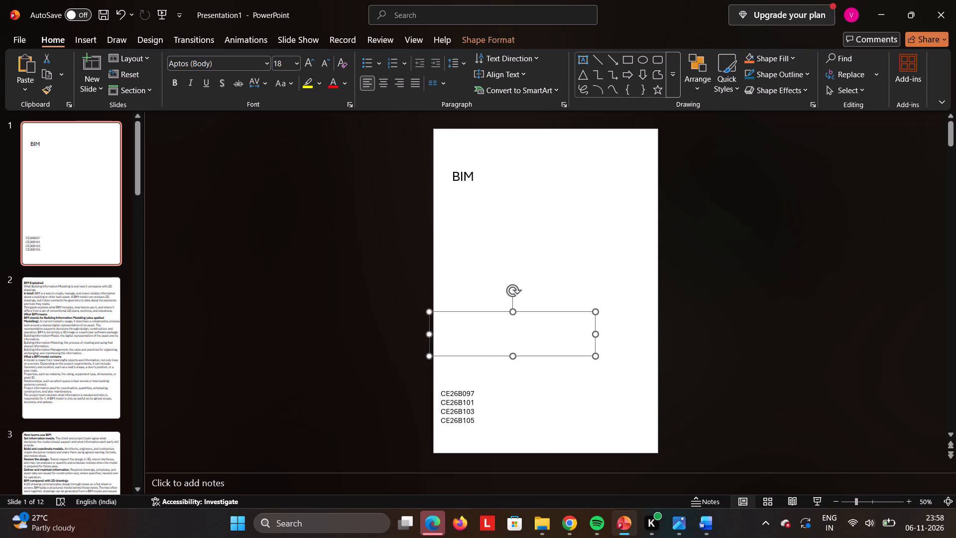
{"action": "left_click_drag", "start_coordinate": [571, 347], "coordinate": [592, 346]}
{"action": "type", "text": "GROU"}
{"action": "type", "text": "P MEM"}
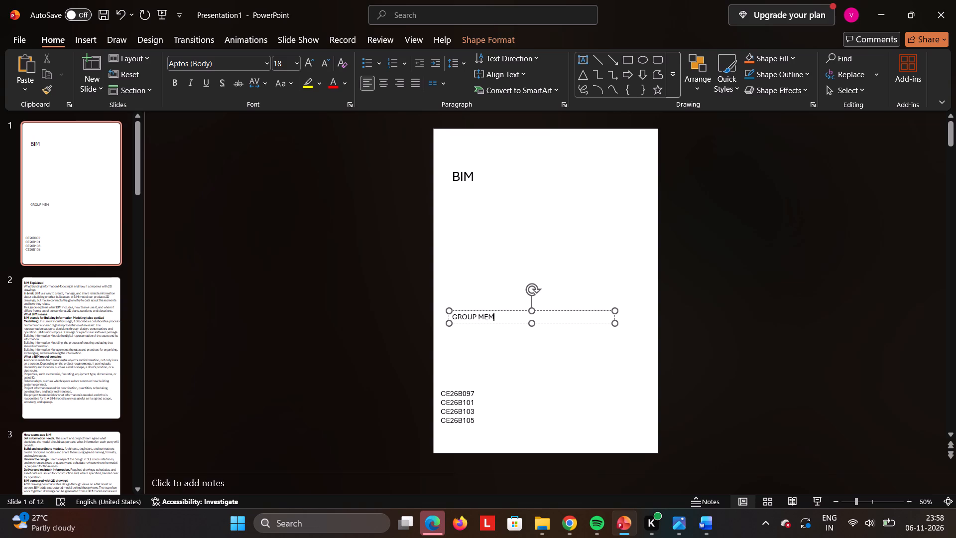
{"action": "type", "text": "BERS"}
{"action": "left_click_drag", "start_coordinate": [560, 319], "coordinate": [544, 378]}
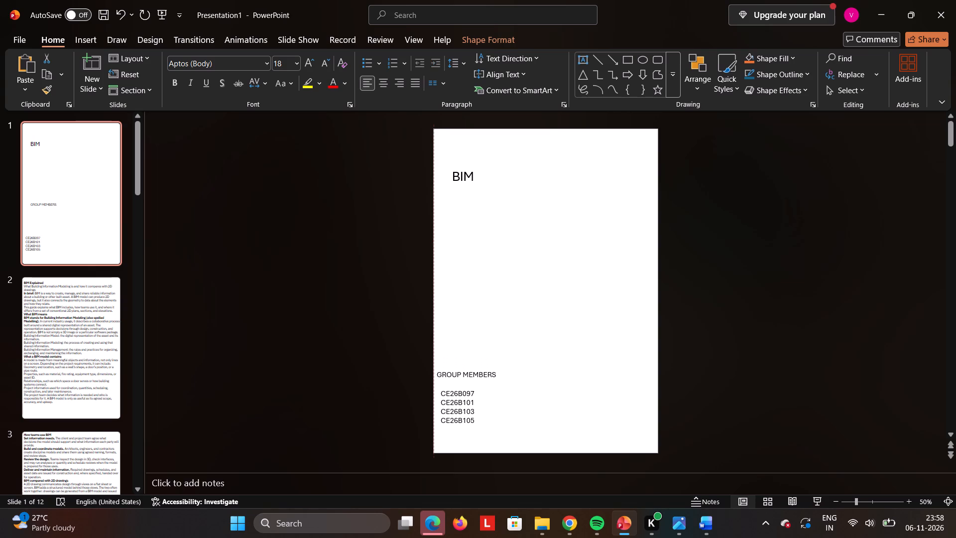
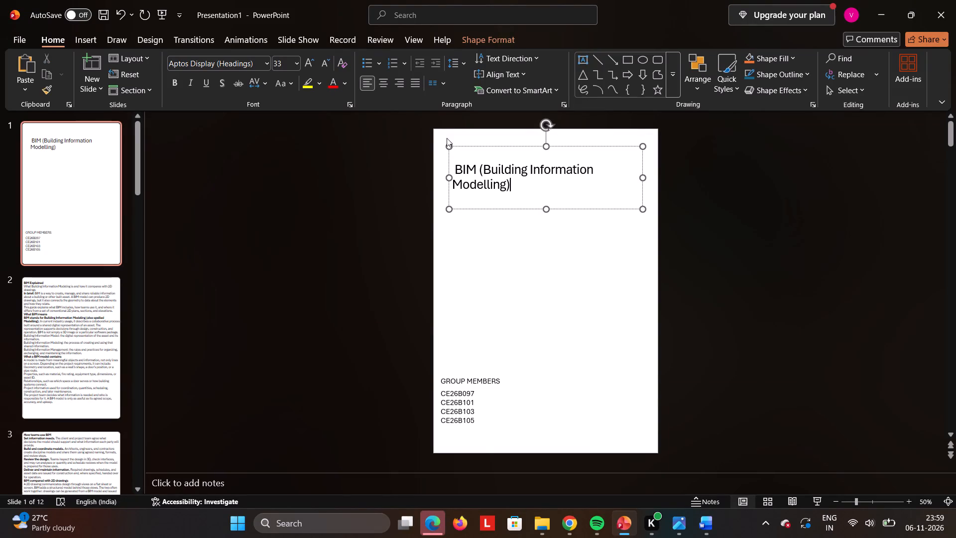
Set the font size of the BIM (Building Information Modelling) title on the first slide to 40.
{"action": "left_click_drag", "start_coordinate": [513, 193], "coordinate": [440, 146]}
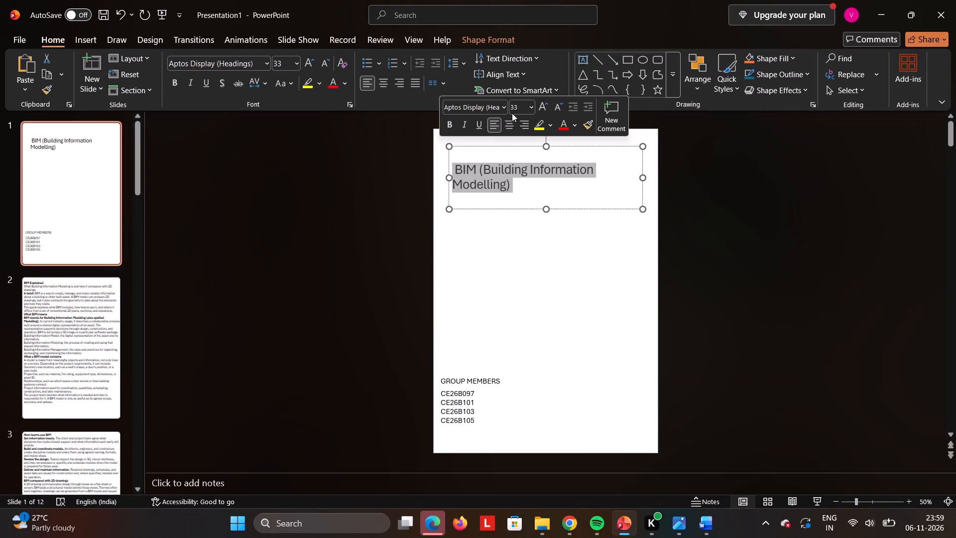
{"action": "left_click", "coordinate": [528, 105]}
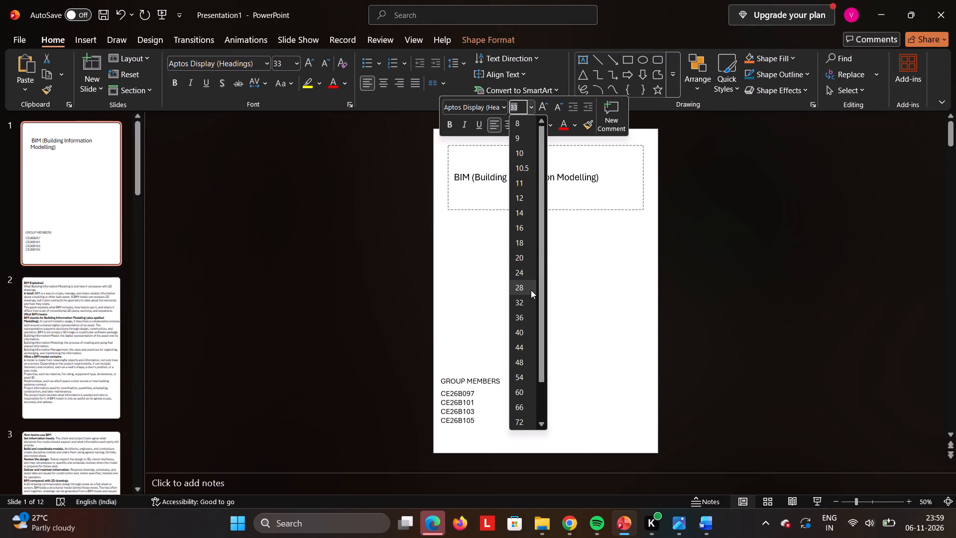
{"action": "left_click", "coordinate": [523, 335]}
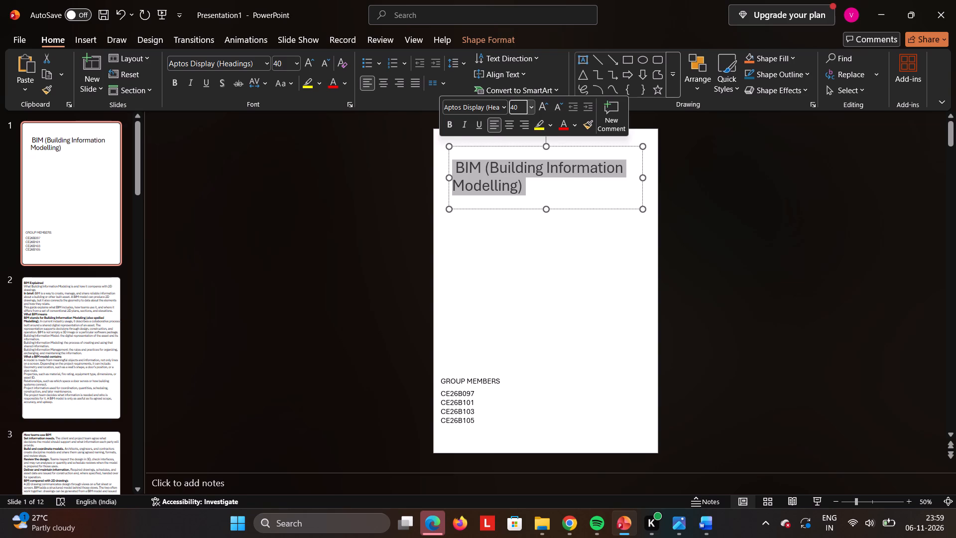
Move the title down to just above the middle of the first slide, near its left edge.
{"action": "left_click_drag", "start_coordinate": [570, 210], "coordinate": [562, 249]}
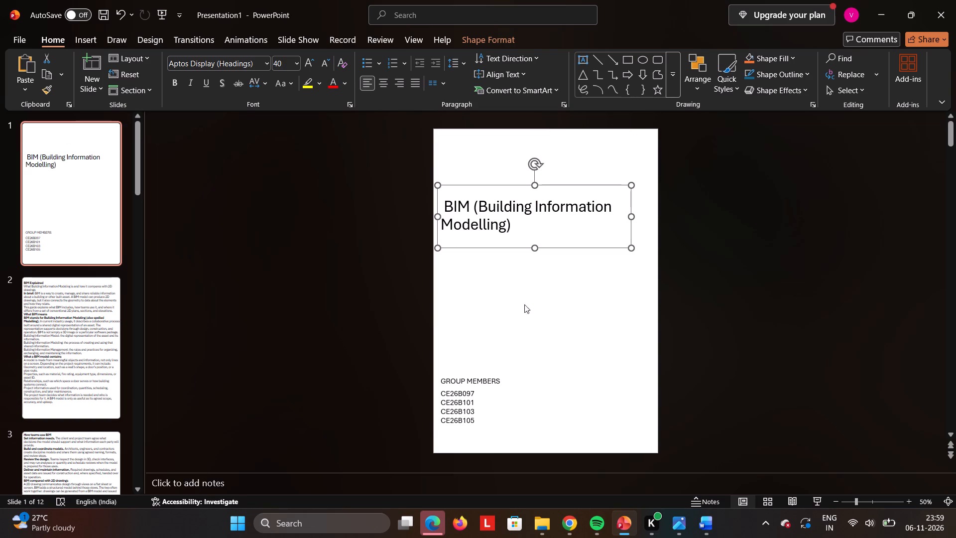
{"action": "left_click", "coordinate": [450, 351]}
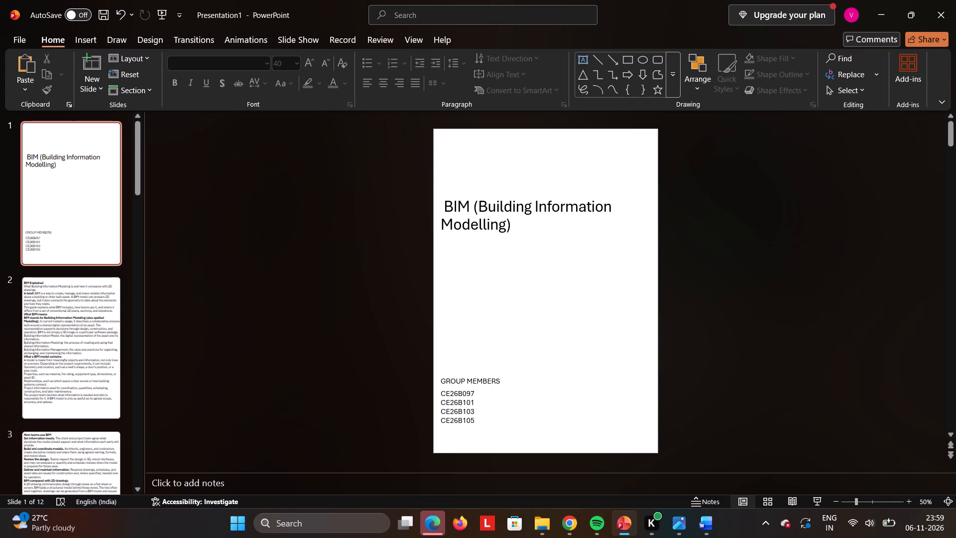
{"action": "left_click_drag", "start_coordinate": [522, 225], "coordinate": [544, 244]}
{"action": "left_click_drag", "start_coordinate": [548, 250], "coordinate": [549, 278]}
Add a text box reading GROUP NUMBER 25 on the first slide and place it just below the title.
{"action": "double_click", "coordinate": [507, 340]}
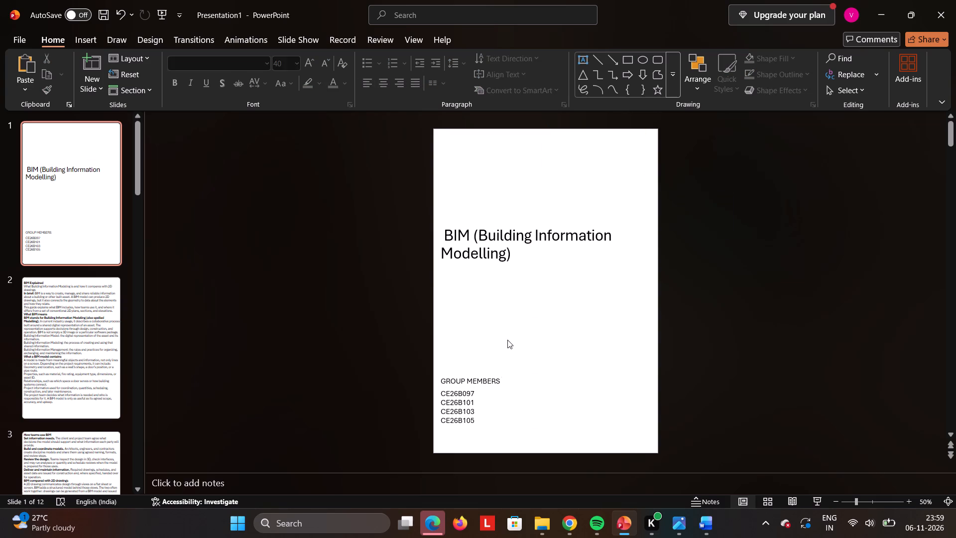
{"action": "type", "text": "GR"}
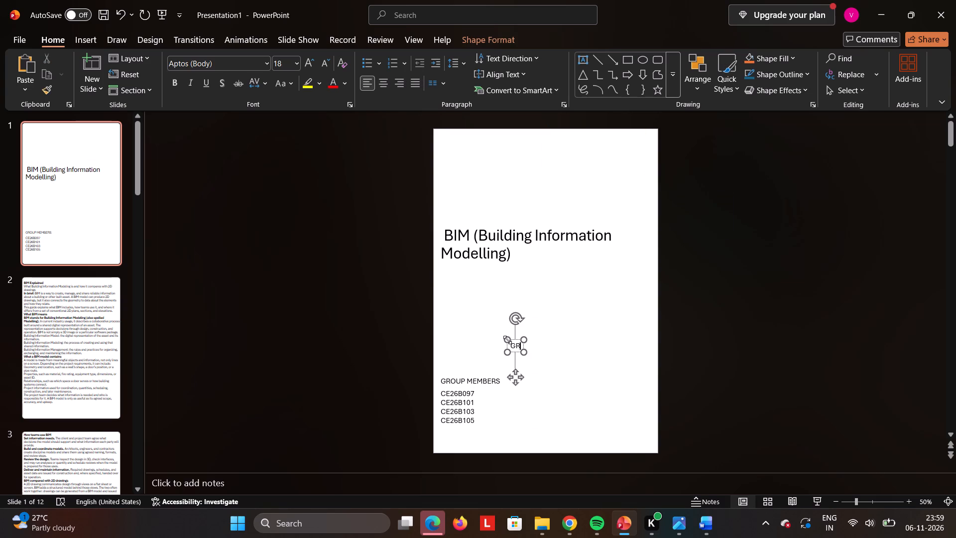
{"action": "type", "text": "OUP NUMBER"}
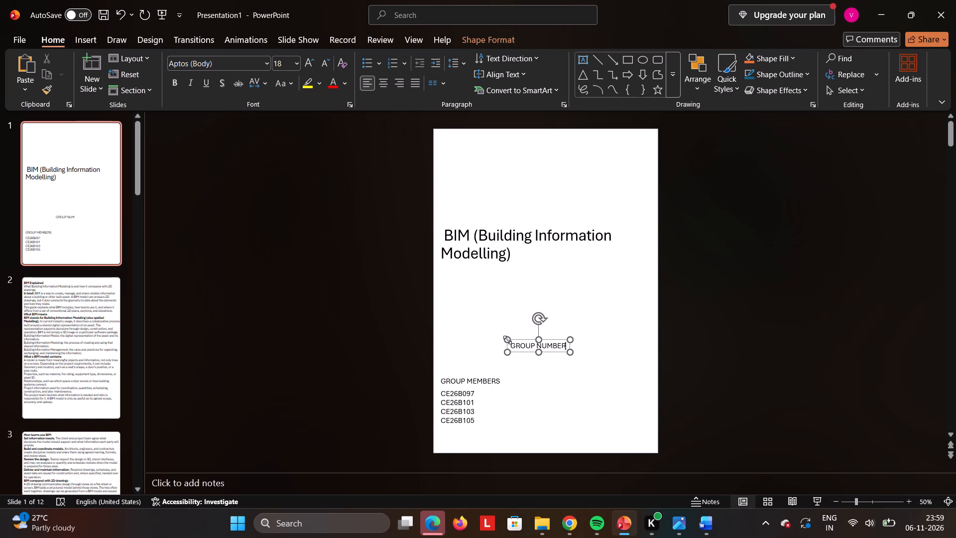
{"action": "key", "text": "space"}
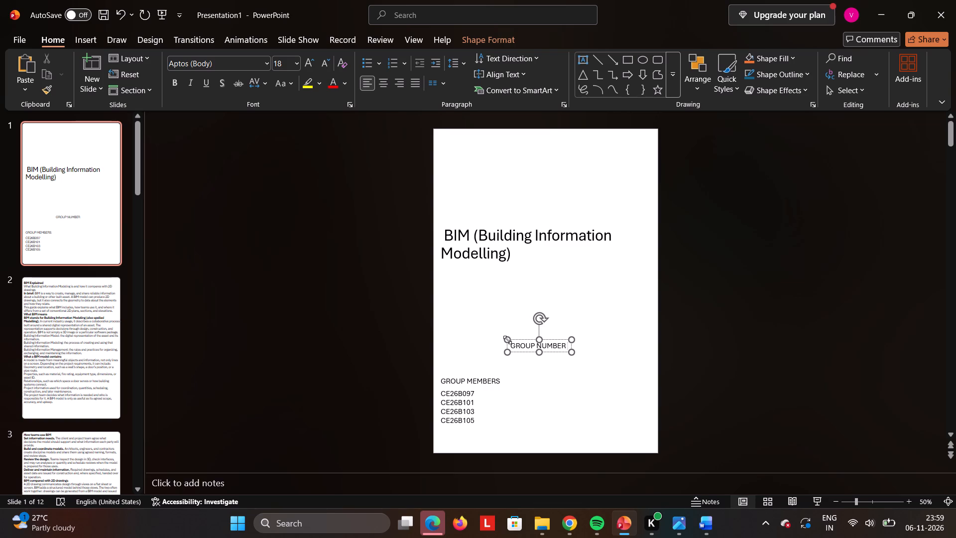
{"action": "type", "text": "25"}
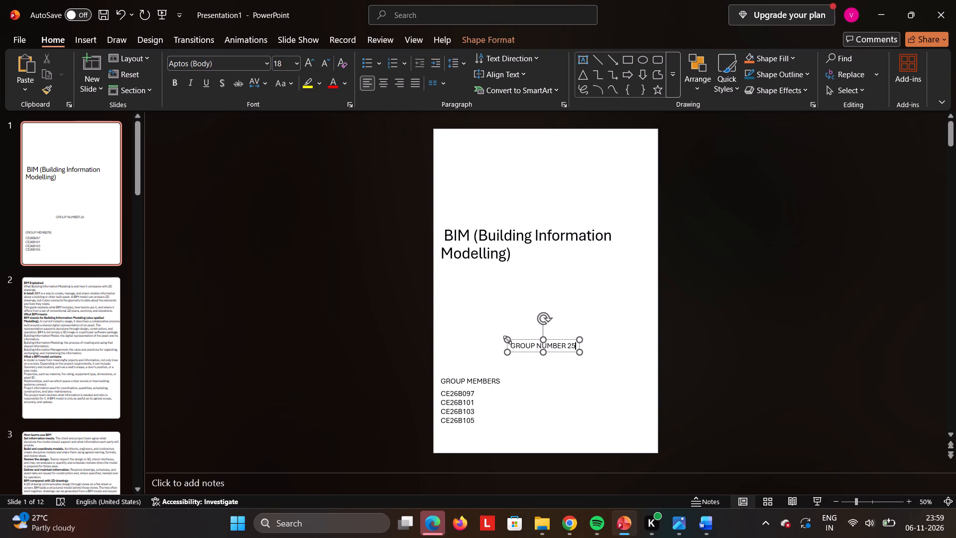
{"action": "left_click_drag", "start_coordinate": [565, 353], "coordinate": [517, 365]}
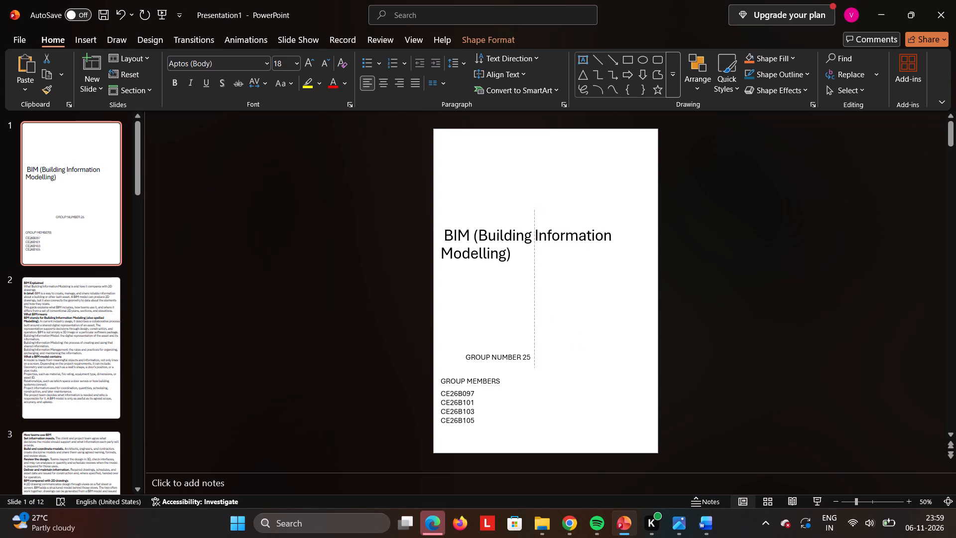
{"action": "left_click_drag", "start_coordinate": [517, 365], "coordinate": [586, 268]}
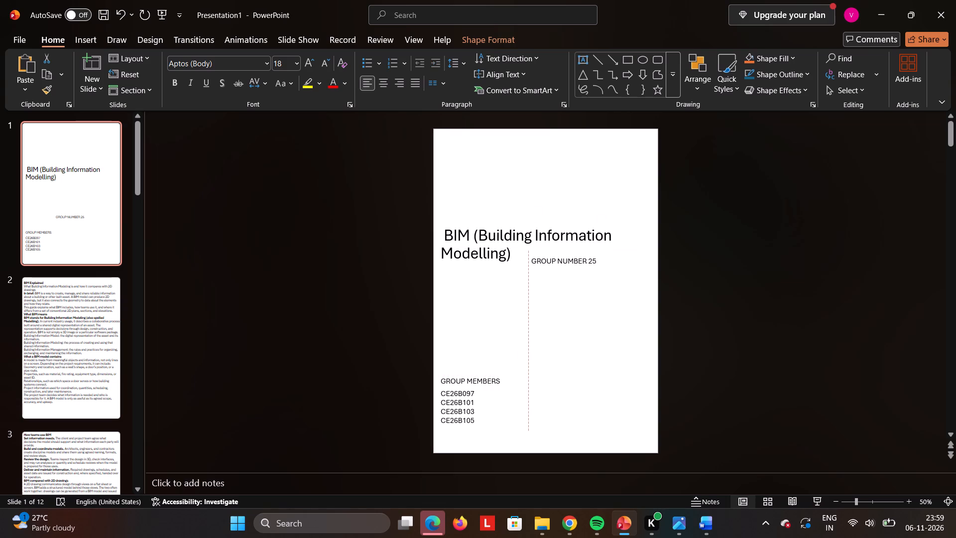
{"action": "left_click_drag", "start_coordinate": [586, 268], "coordinate": [552, 292]}
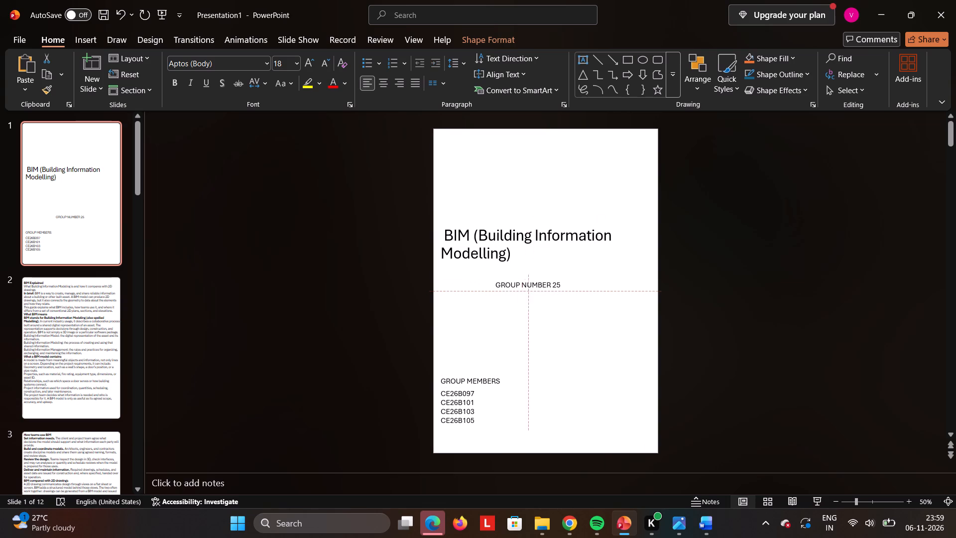
{"action": "left_click_drag", "start_coordinate": [552, 292], "coordinate": [559, 292]}
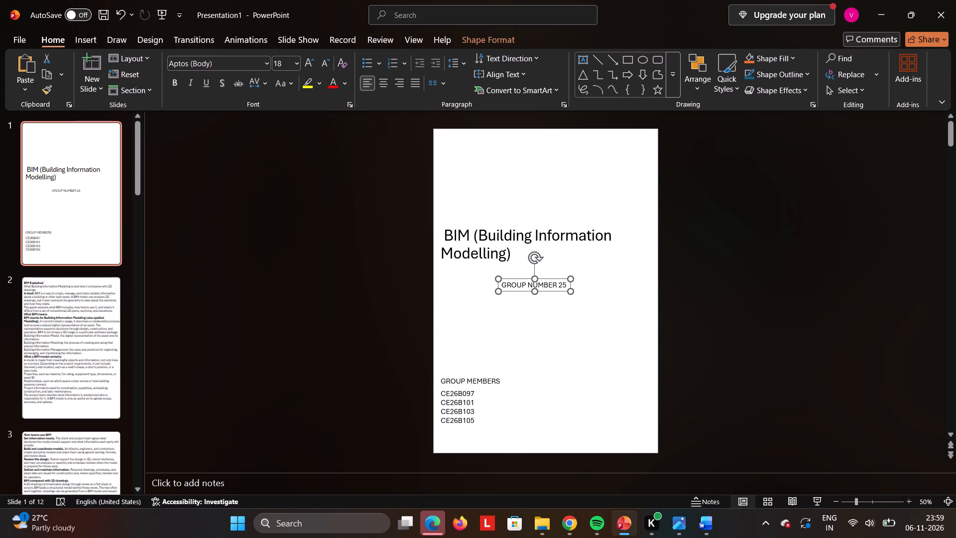
Move the GROUP MEMBERS heading and the roll number list up under GROUP NUMBER 25, with their left edges aligned to it.
{"action": "left_click", "coordinate": [485, 417]}
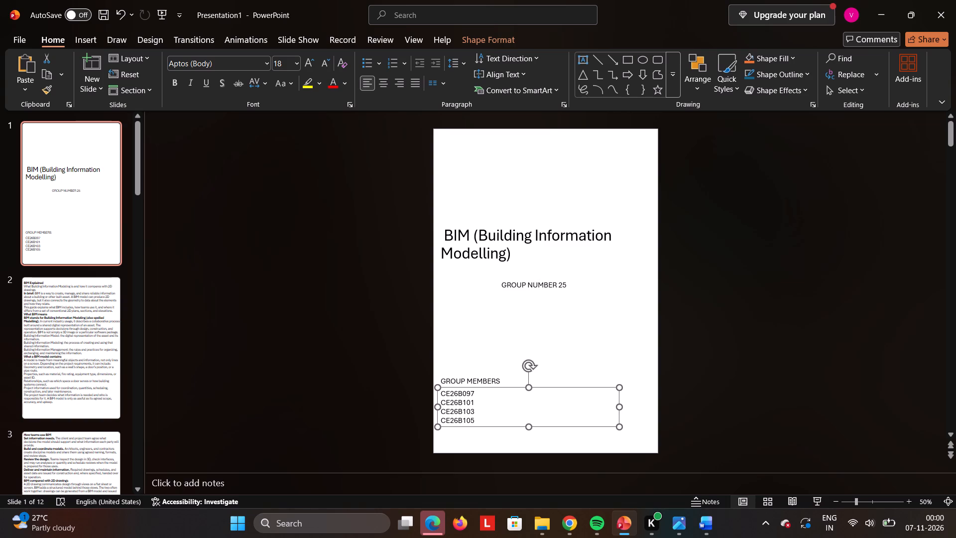
{"action": "left_click_drag", "start_coordinate": [486, 428], "coordinate": [555, 361]}
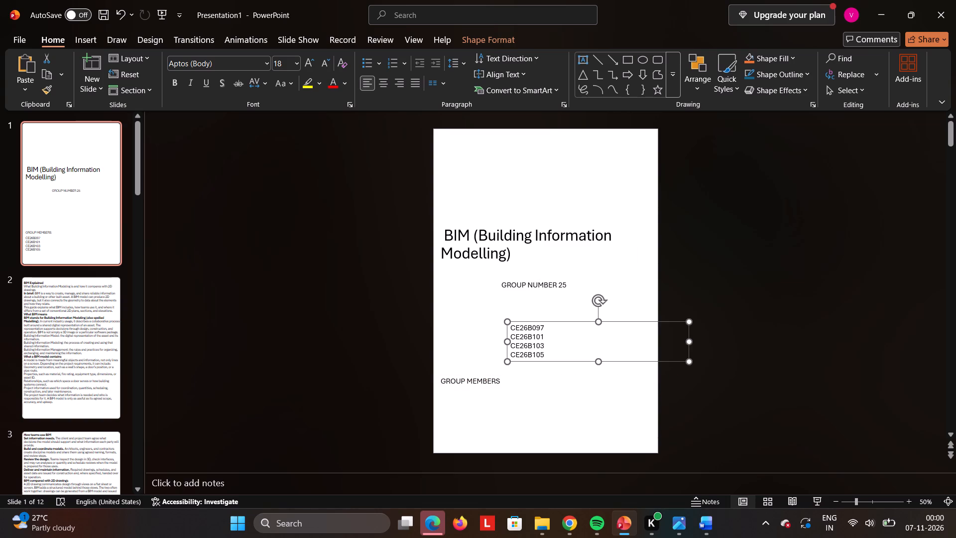
{"action": "double_click", "coordinate": [499, 385]}
{"action": "left_click", "coordinate": [501, 389]}
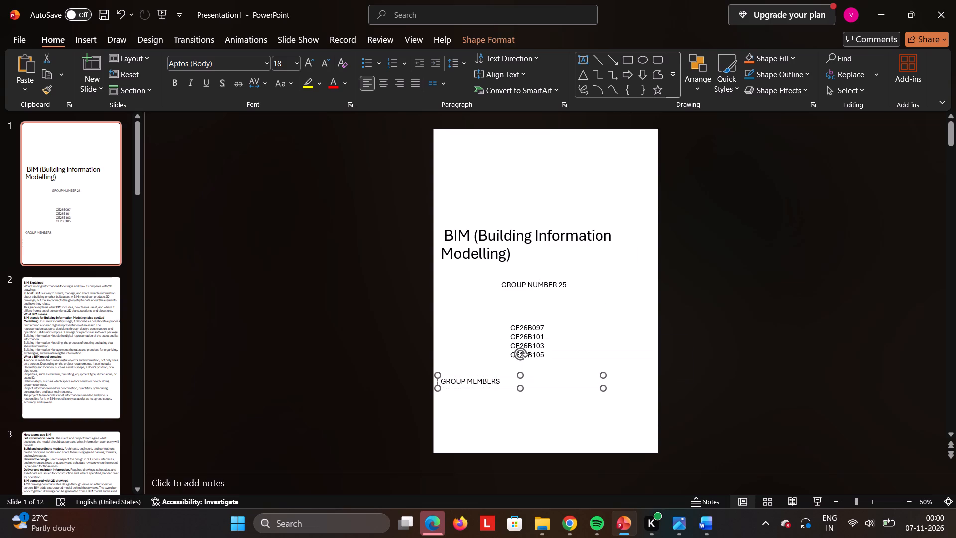
{"action": "left_click_drag", "start_coordinate": [501, 389], "coordinate": [564, 305]}
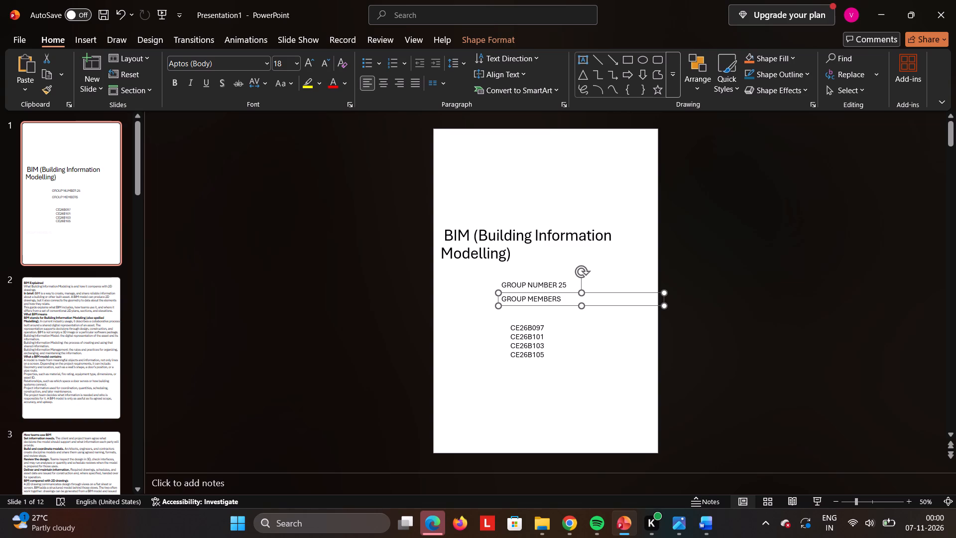
{"action": "left_click", "coordinate": [550, 358]}
{"action": "left_click_drag", "start_coordinate": [547, 360], "coordinate": [537, 342]}
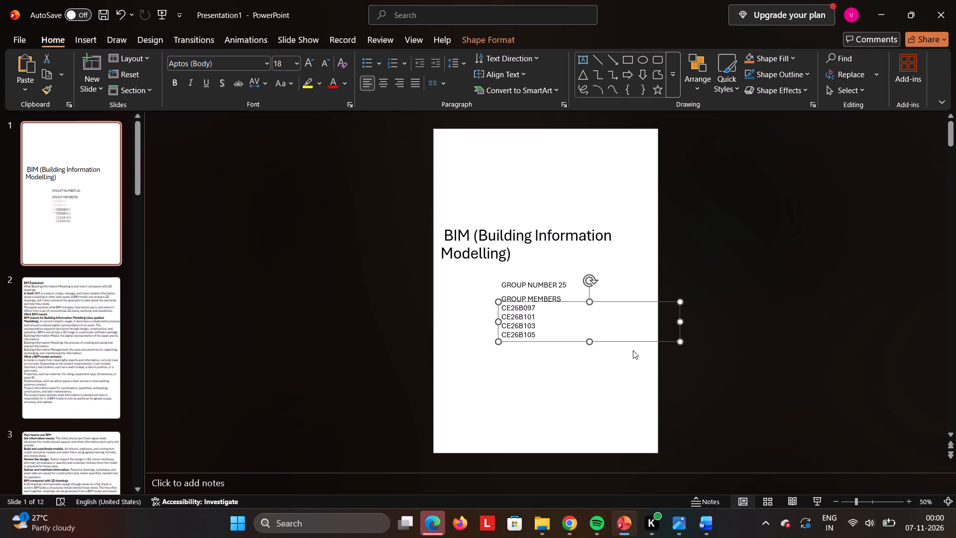
{"action": "left_click", "coordinate": [789, 292]}
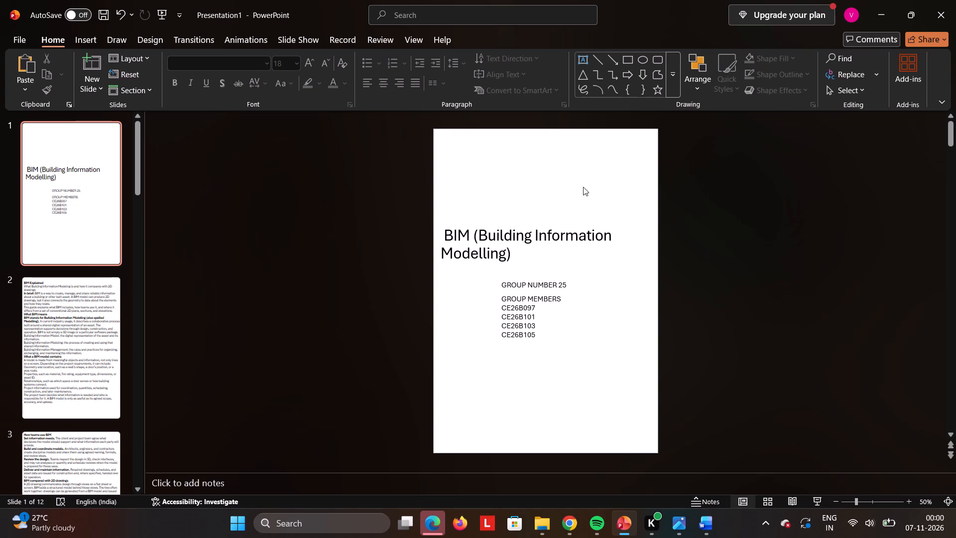
Add a text box reading ASSIGNMENT 5 and place it in the first slide's upper-right corner.
{"action": "triple_click", "coordinate": [577, 152]}
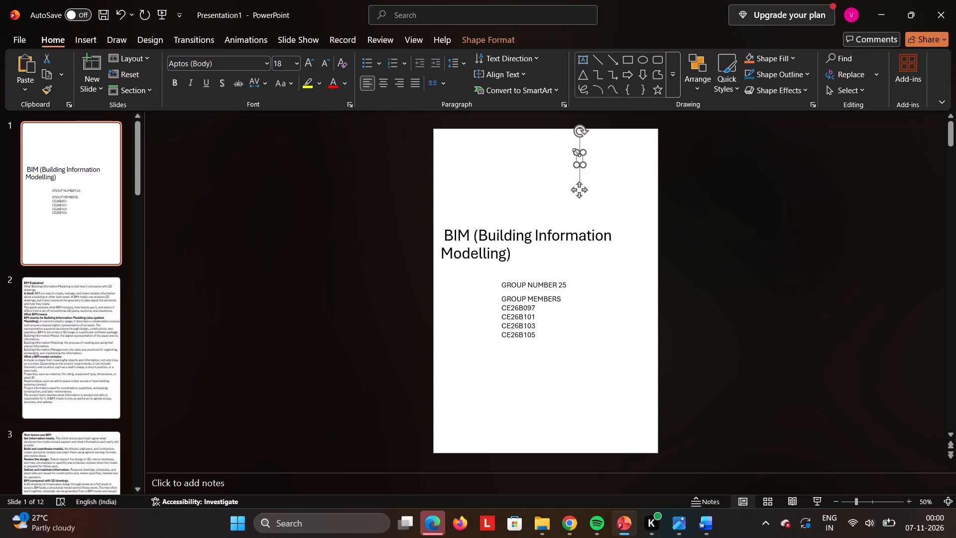
{"action": "type", "text": "ASSIGNMENT"}
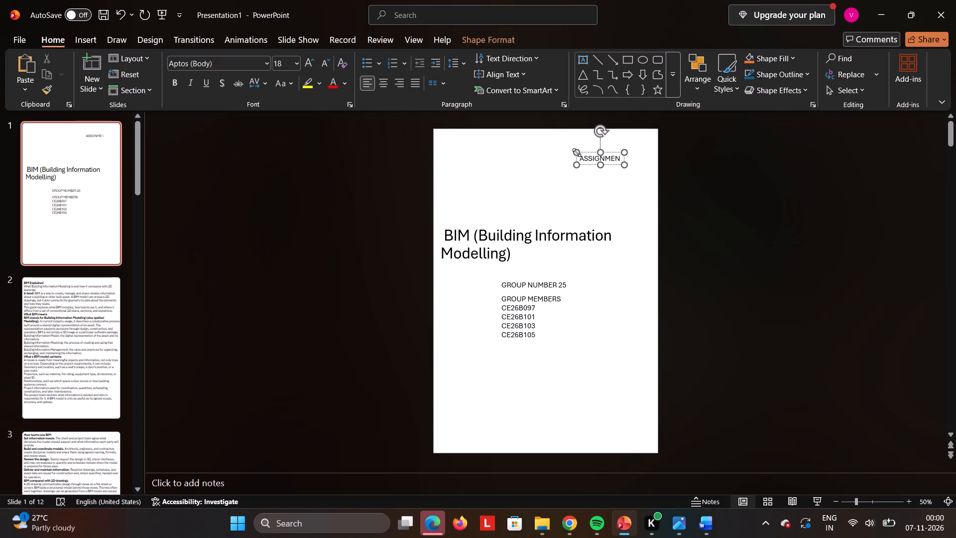
{"action": "key", "text": "space"}
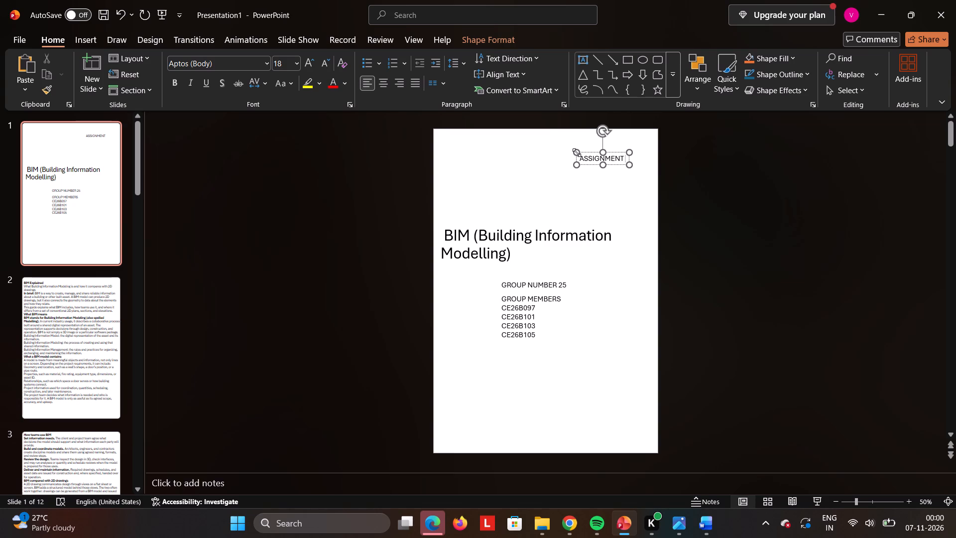
{"action": "key", "text": "5"}
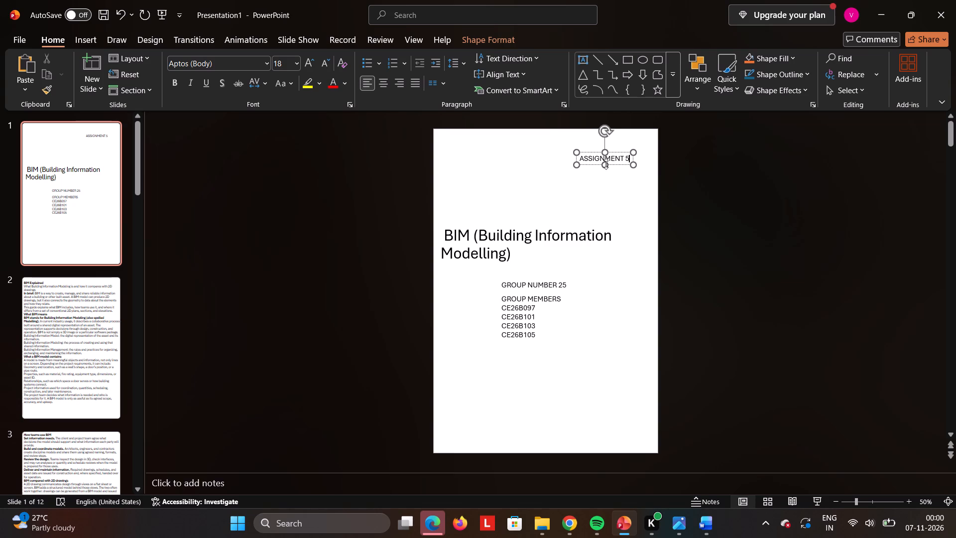
{"action": "left_click_drag", "start_coordinate": [619, 164], "coordinate": [633, 150]}
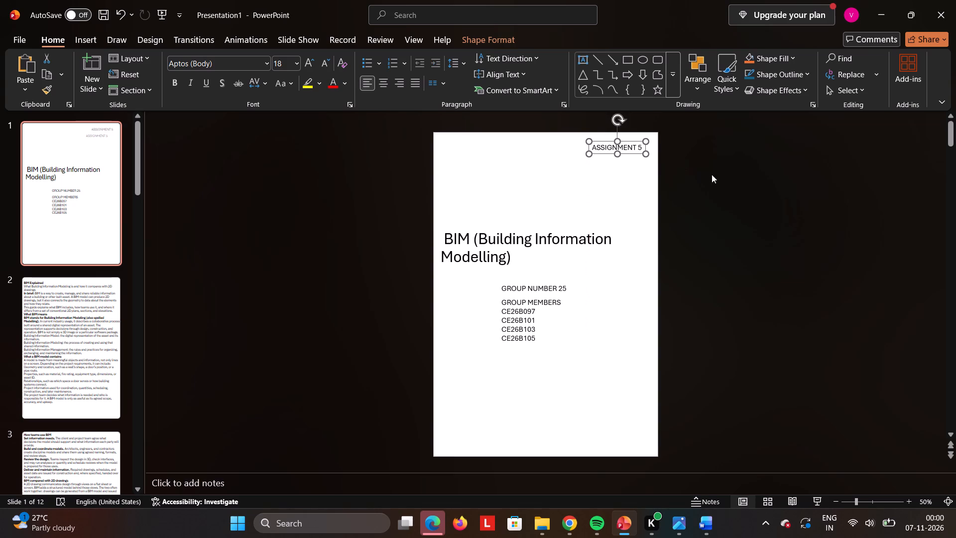
{"action": "left_click", "coordinate": [722, 180]}
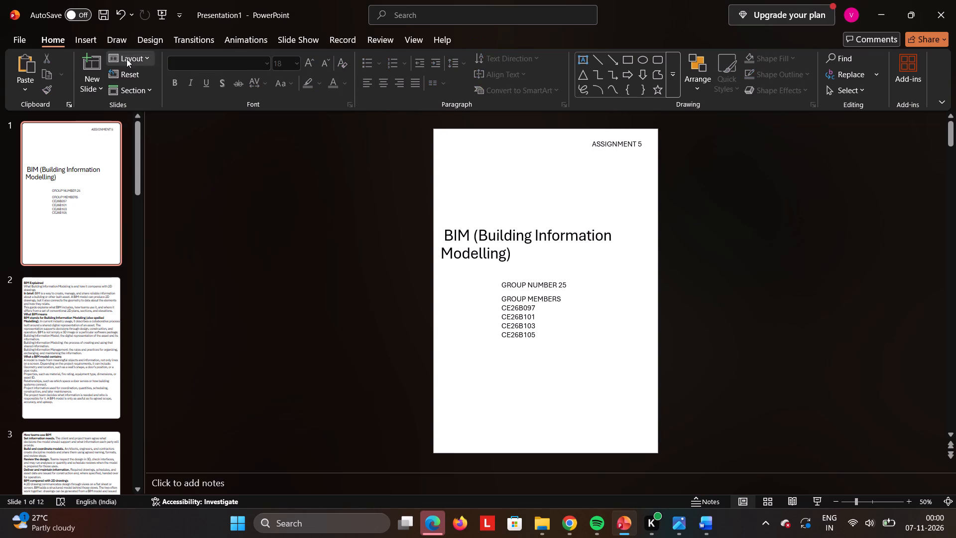
Save the presentation as BIM (Building Information Modelling) in the OneDrive Documents folder.
{"action": "left_click", "coordinate": [108, 11]}
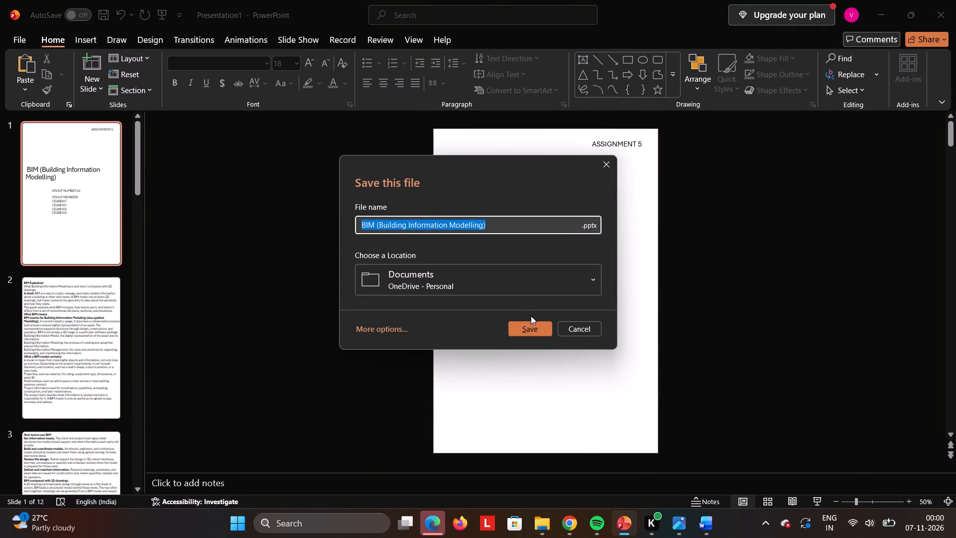
{"action": "left_click", "coordinate": [535, 327]}
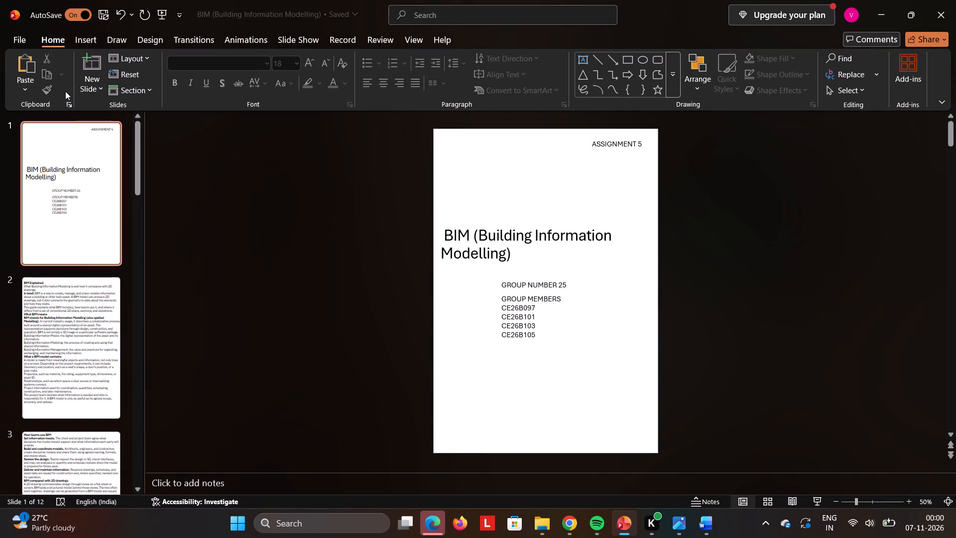
Open the file management view for the saved presentation.
{"action": "left_click", "coordinate": [25, 40]}
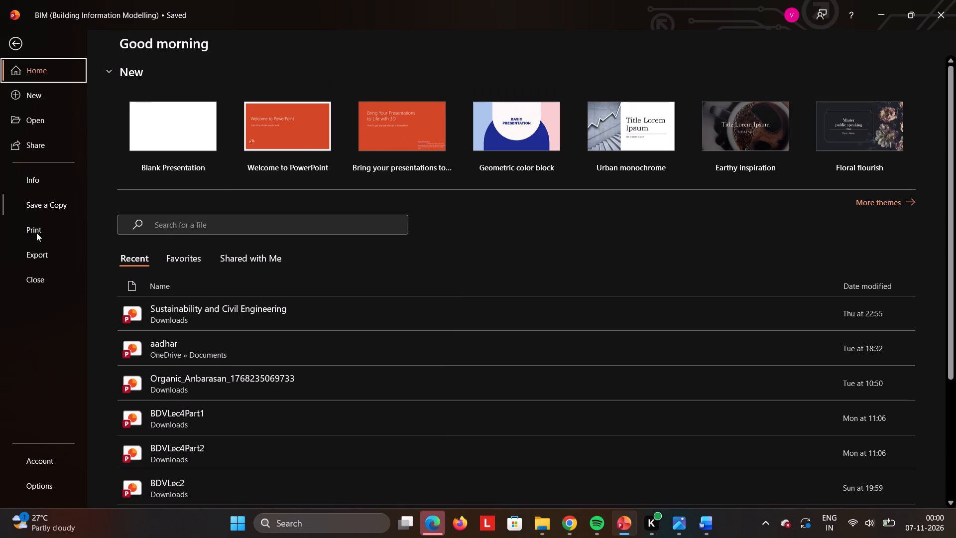
Print the presentation to a PDF document, naming the output file BIM in the OneDrive Documents folder.
{"action": "left_click", "coordinate": [36, 233]}
{"action": "left_click", "coordinate": [147, 93]}
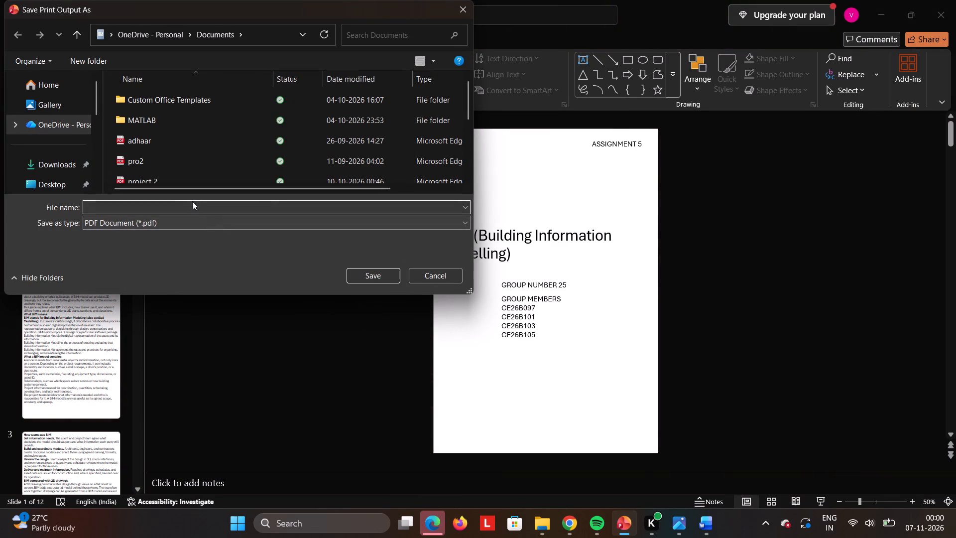
{"action": "left_click", "coordinate": [186, 197]}
{"action": "left_click", "coordinate": [184, 203]}
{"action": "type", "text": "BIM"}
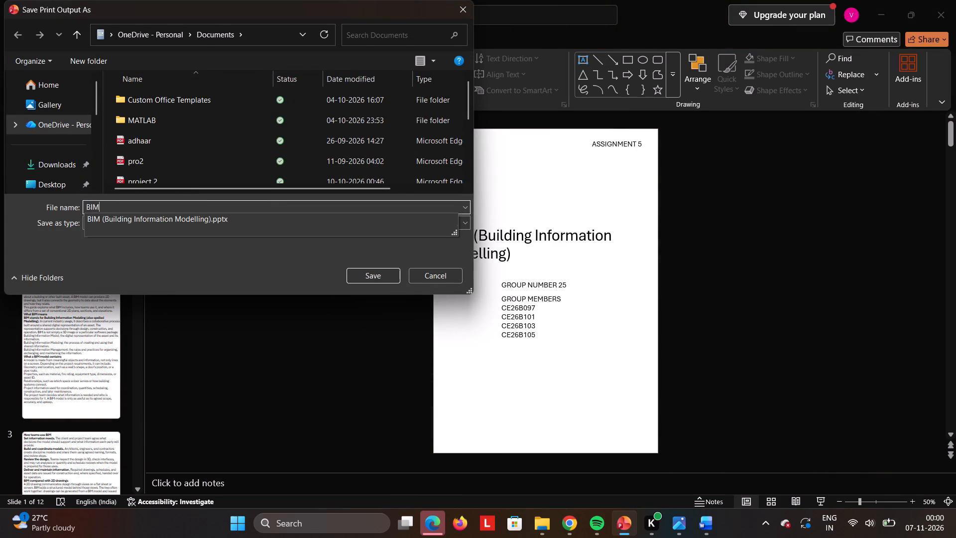
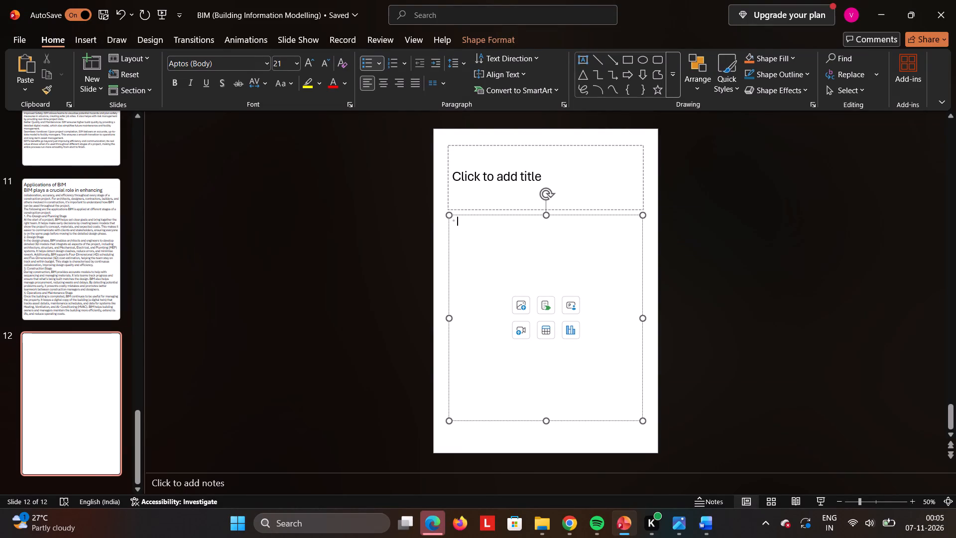
Title the blank slide 12 BIBLIOGRAPHY, using its title placeholder.
{"action": "double_click", "coordinate": [534, 192]}
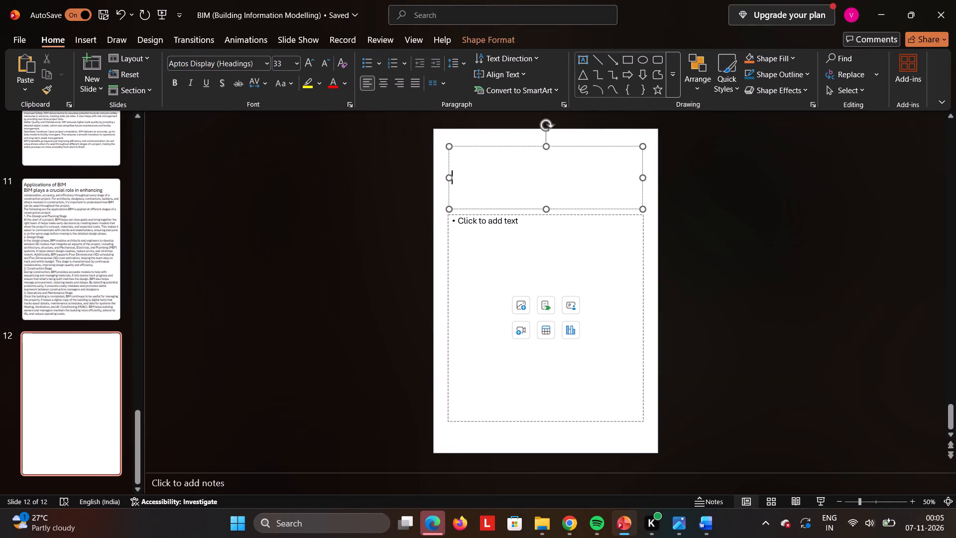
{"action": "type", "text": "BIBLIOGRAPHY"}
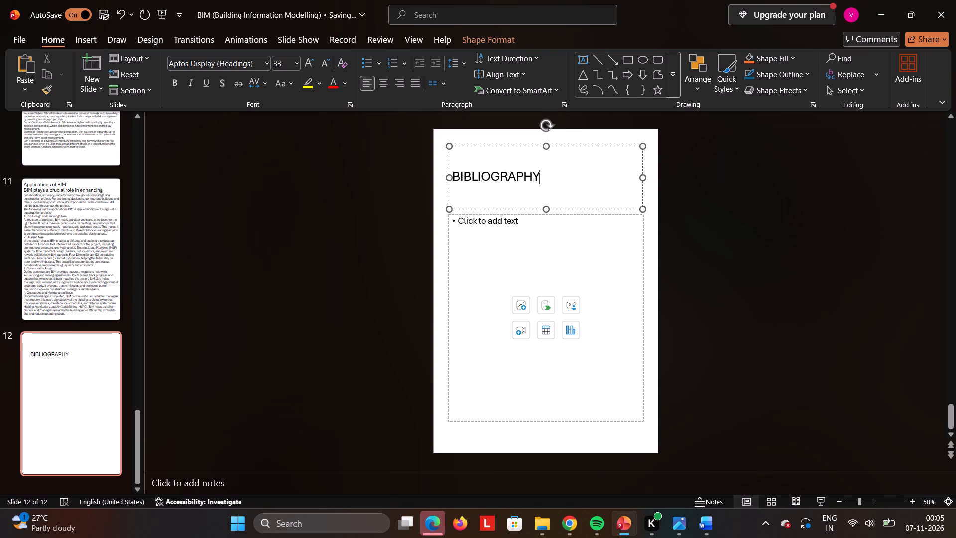
Set the font size of the BIBLIOGRAPHY heading on slide 12 to 20.
{"action": "left_click_drag", "start_coordinate": [542, 178], "coordinate": [461, 164]}
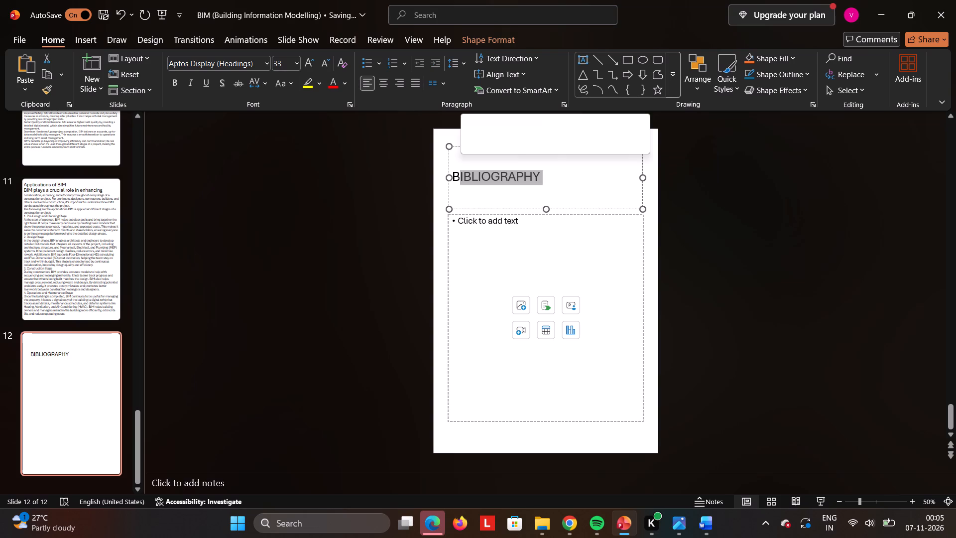
{"action": "left_click", "coordinate": [536, 178]}
{"action": "left_click_drag", "start_coordinate": [536, 178], "coordinate": [435, 170]}
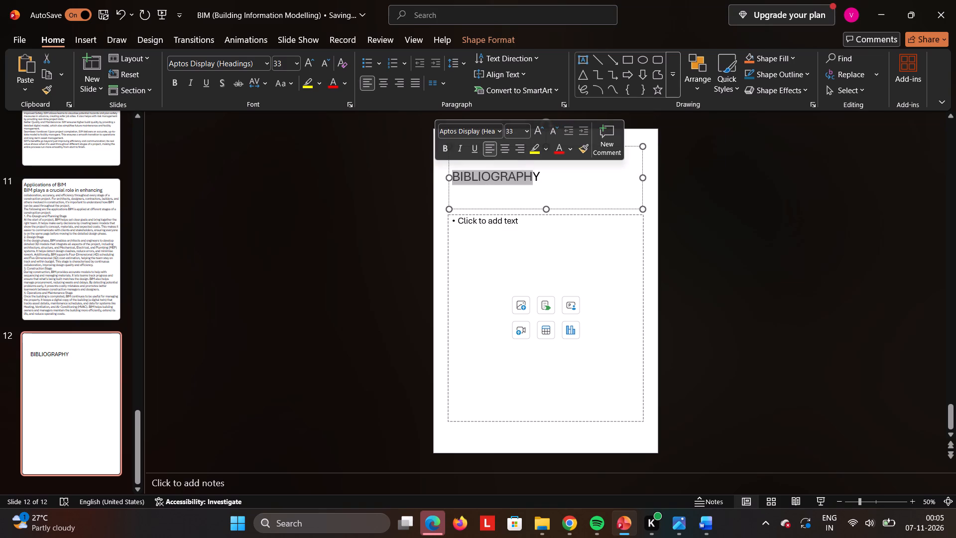
{"action": "left_click_drag", "start_coordinate": [540, 172], "coordinate": [476, 173]}
{"action": "left_click", "coordinate": [565, 134]}
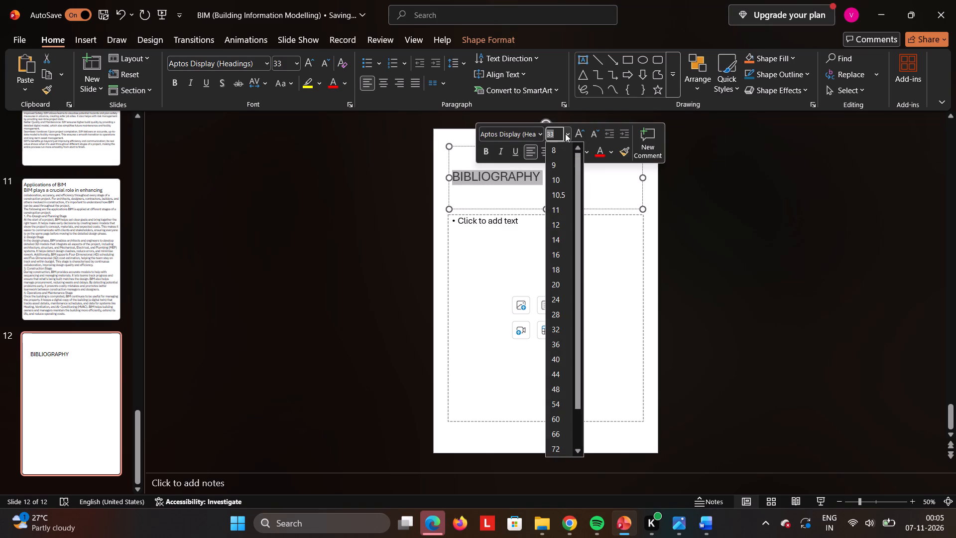
{"action": "left_click", "coordinate": [565, 278]}
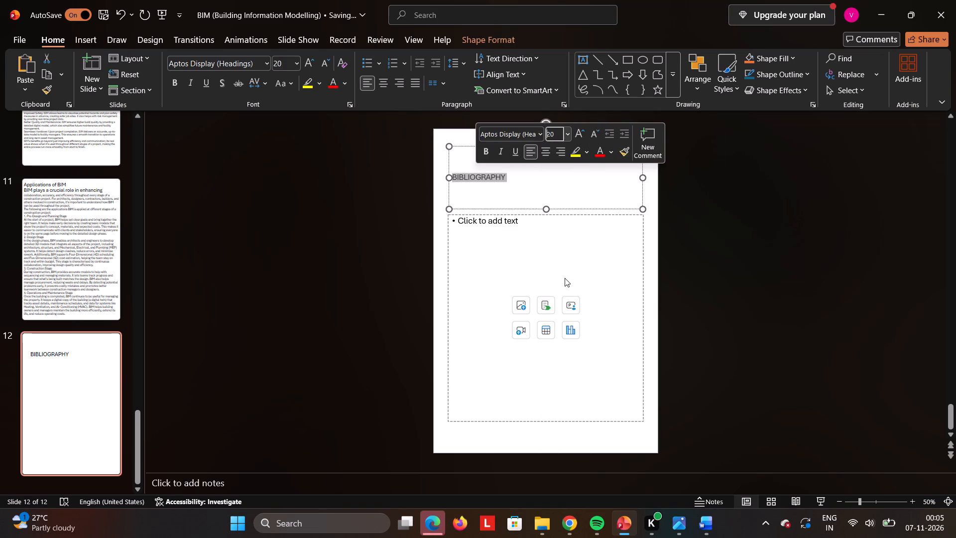
Shrink the empty content placeholder below the BIBLIOGRAPHY heading and remove it from slide 12.
{"action": "left_click", "coordinate": [645, 222]}
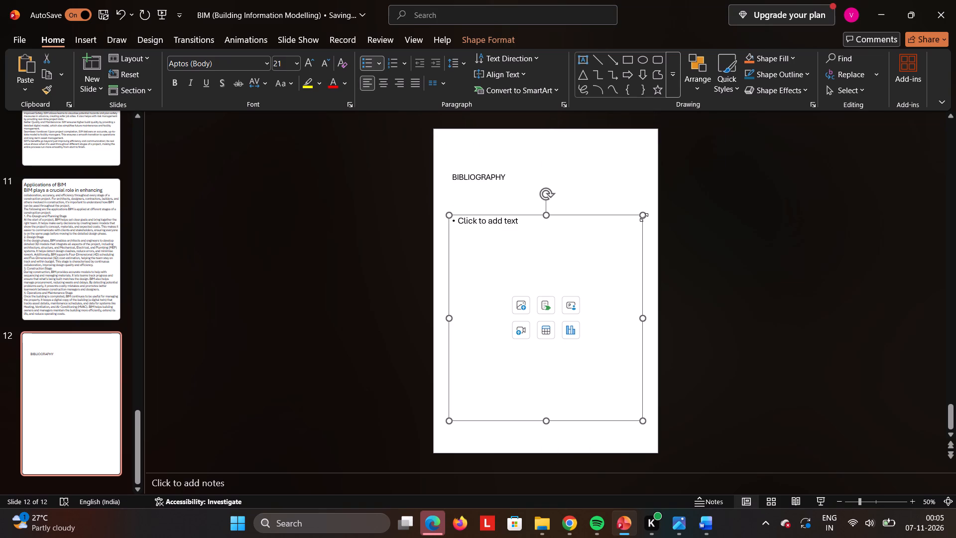
{"action": "left_click_drag", "start_coordinate": [644, 217], "coordinate": [451, 418]}
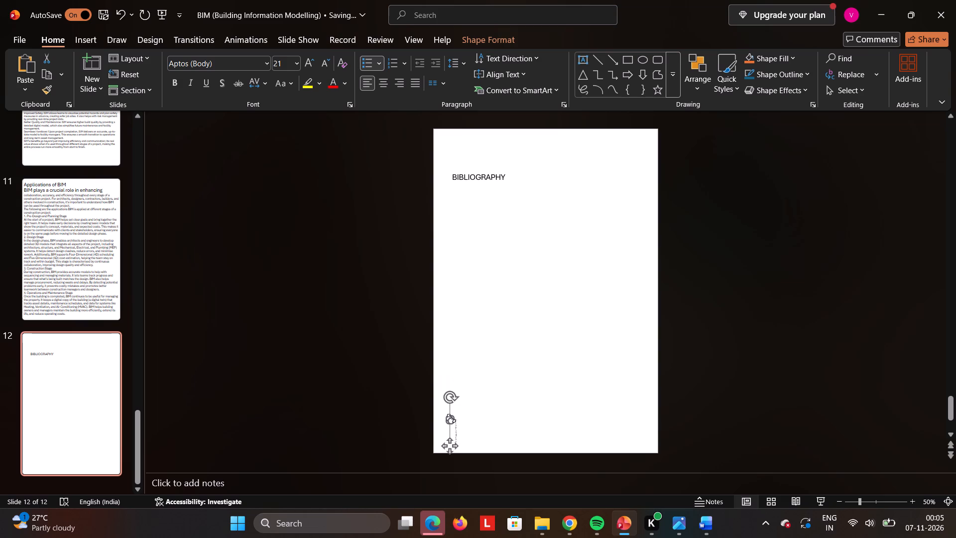
{"action": "right_click", "coordinate": [451, 418]}
{"action": "left_click", "coordinate": [478, 105]}
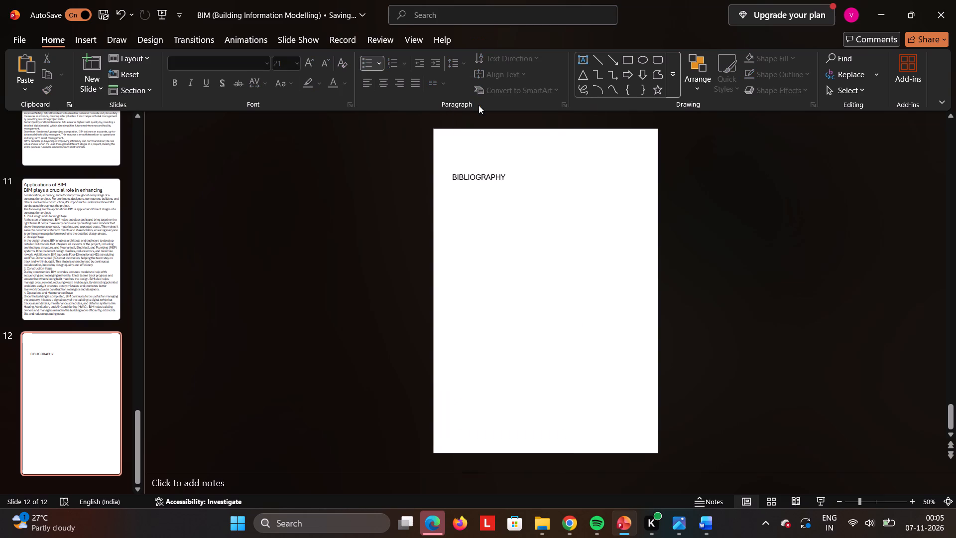
Shrink the BIBLIOGRAPHY heading's box to fit closely around its text and move it to the slide's upper-left corner.
{"action": "left_click", "coordinate": [497, 178]}
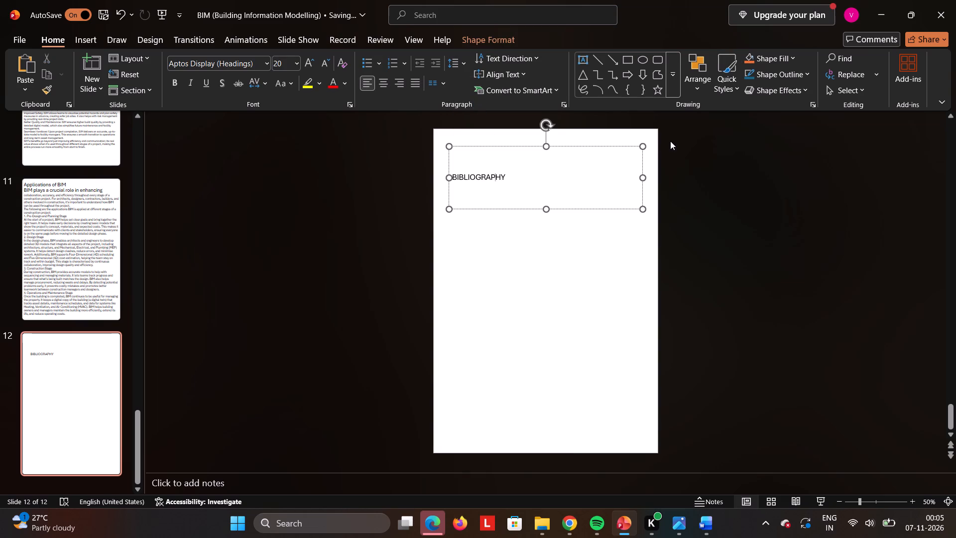
{"action": "left_click_drag", "start_coordinate": [640, 146], "coordinate": [607, 186]}
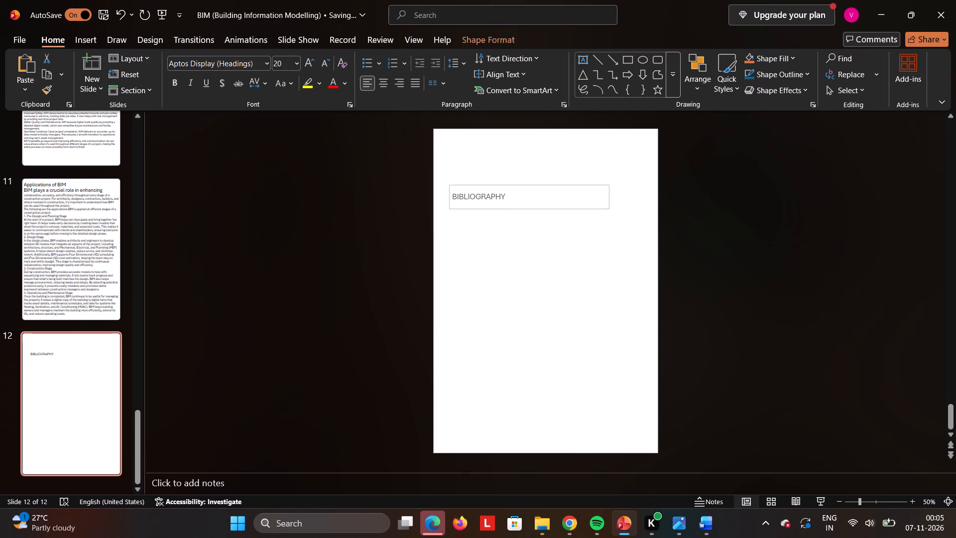
{"action": "left_click_drag", "start_coordinate": [607, 186], "coordinate": [507, 198]}
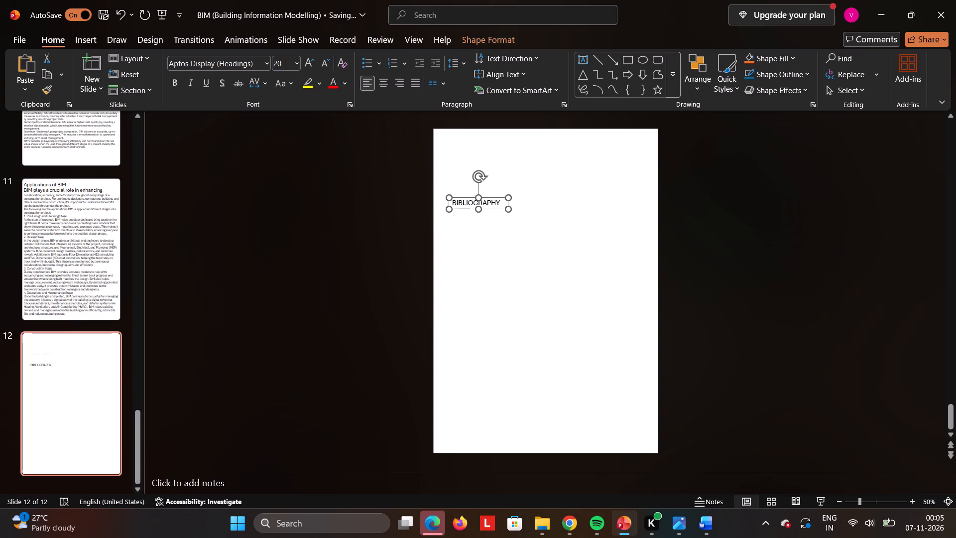
{"action": "right_click", "coordinate": [500, 210]}
{"action": "left_click", "coordinate": [490, 206]}
{"action": "left_click_drag", "start_coordinate": [490, 210], "coordinate": [480, 152]}
{"action": "left_click", "coordinate": [760, 199]}
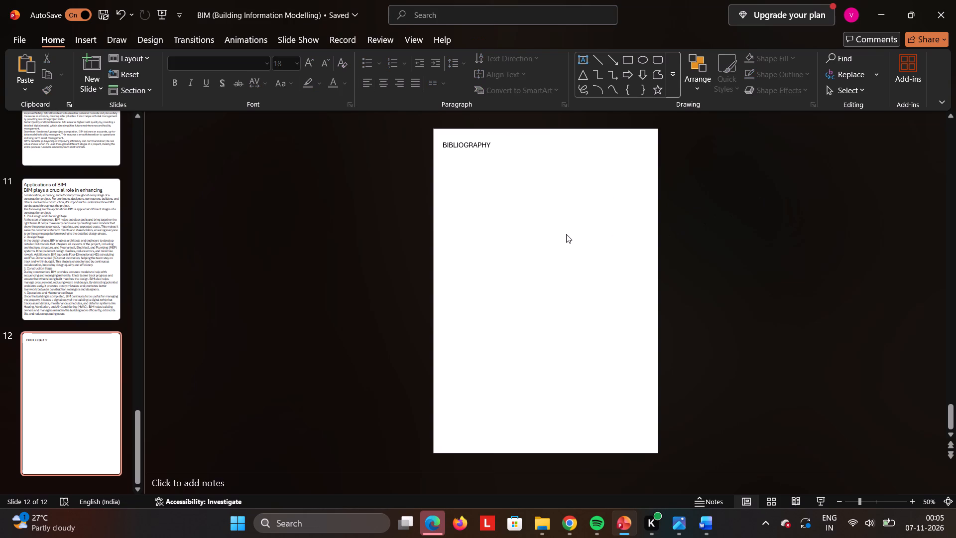
{"action": "left_click", "coordinate": [497, 143]}
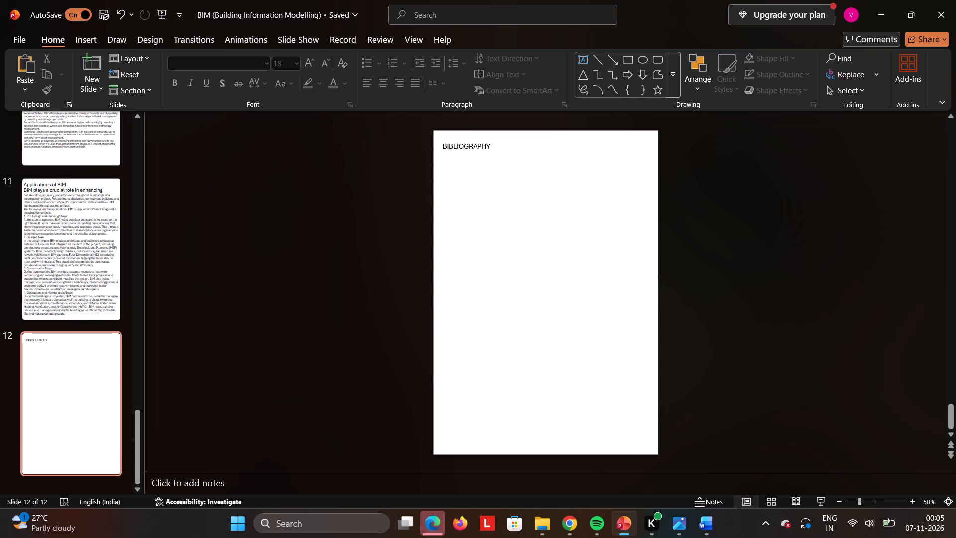
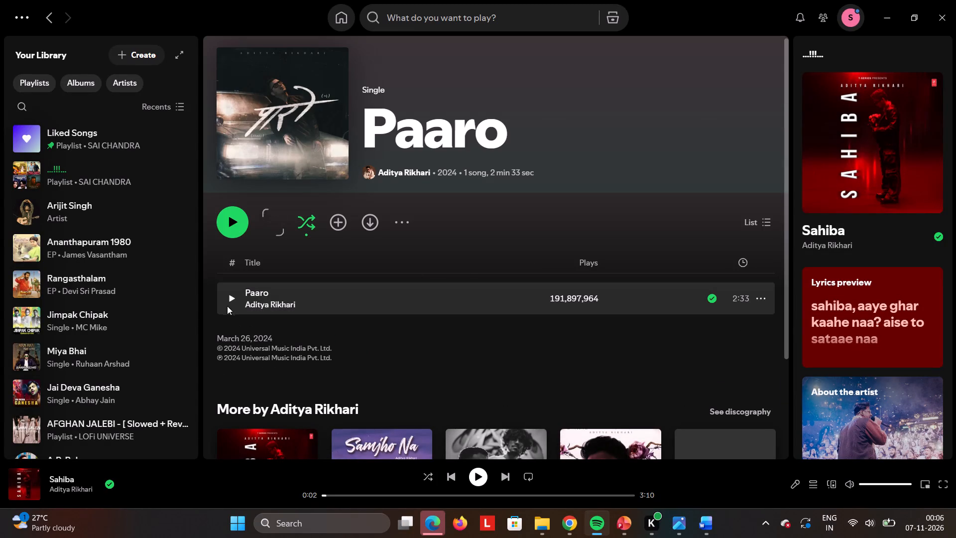
Play the song Paaro by Aditya Rikhari in Spotify and return to the BIM presentation in PowerPoint.
{"action": "left_click", "coordinate": [230, 297]}
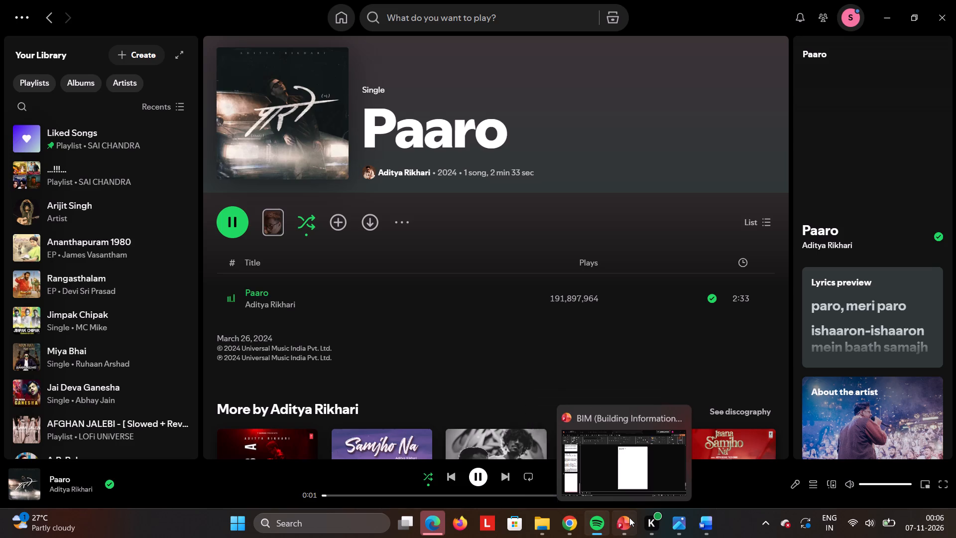
{"action": "left_click", "coordinate": [629, 518]}
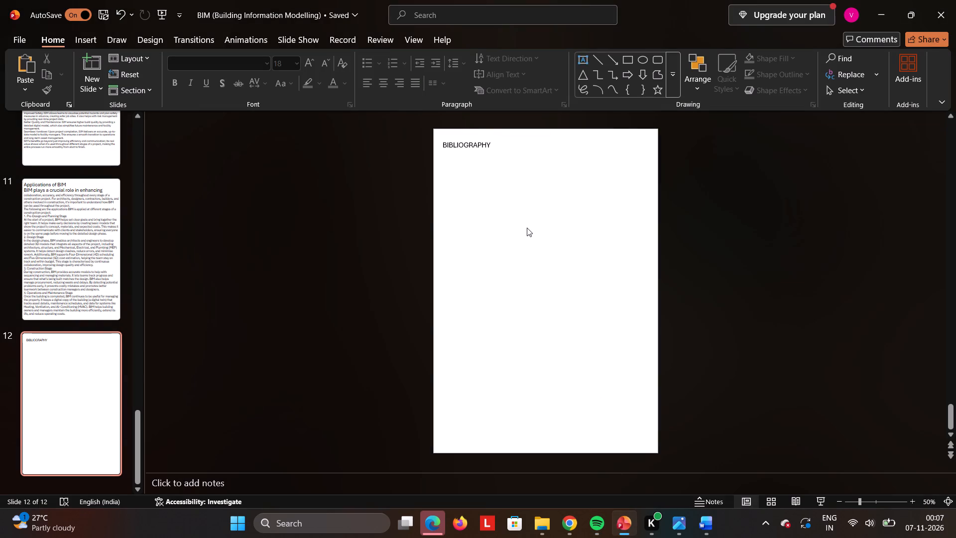
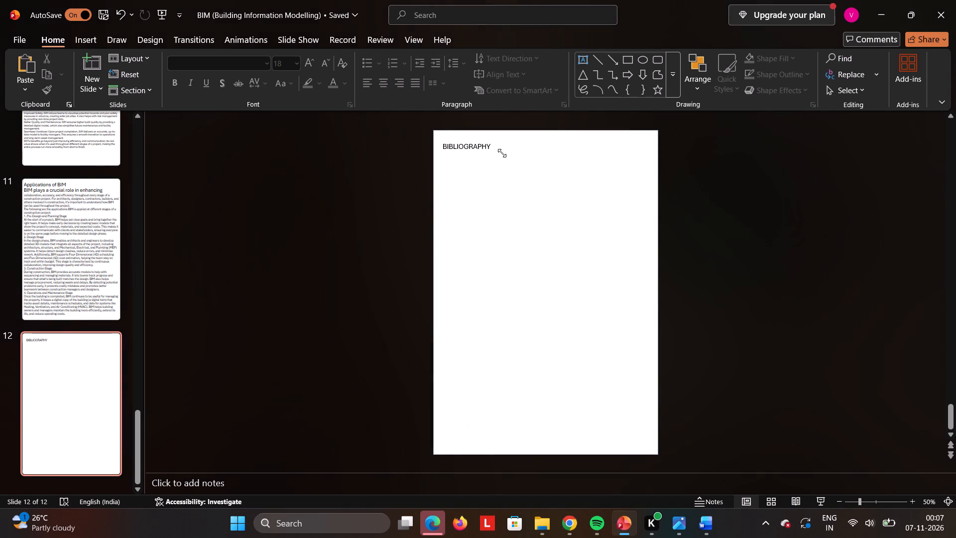
Draw a text box below the BIBLIOGRAPHY heading on slide 12 and resize it to span the full slide width.
{"action": "left_click", "coordinate": [493, 146]}
{"action": "key", "text": "Return"}
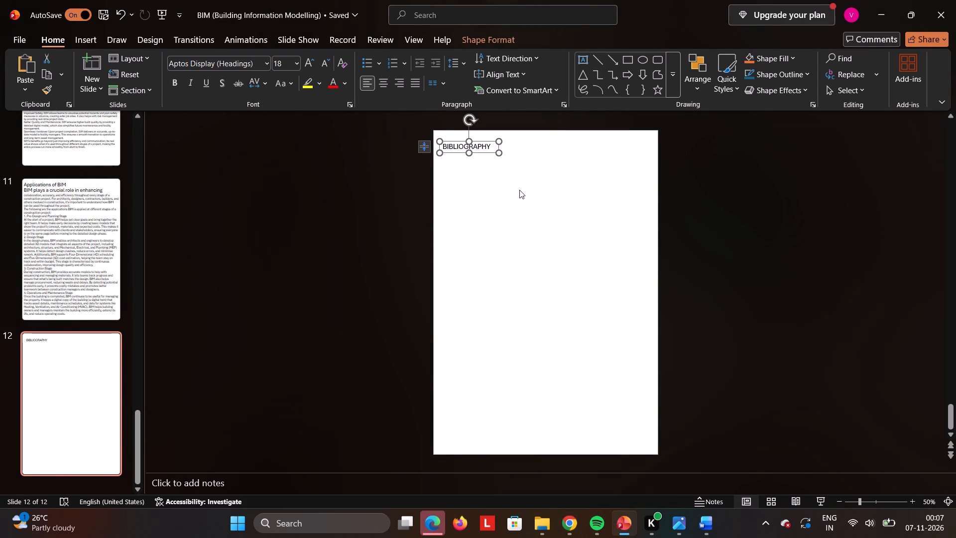
{"action": "double_click", "coordinate": [519, 190]}
{"action": "left_click_drag", "start_coordinate": [518, 188], "coordinate": [434, 150]}
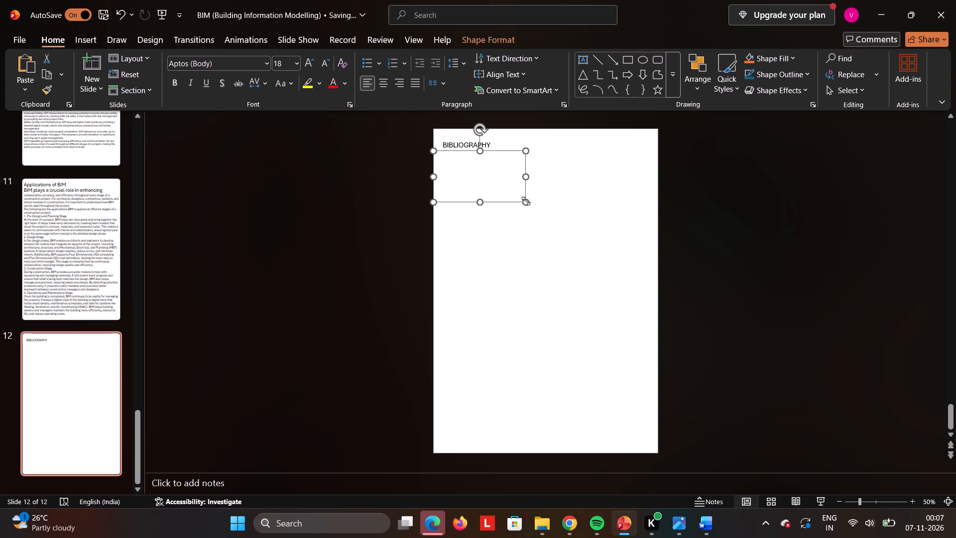
{"action": "left_click_drag", "start_coordinate": [525, 200], "coordinate": [663, 271]}
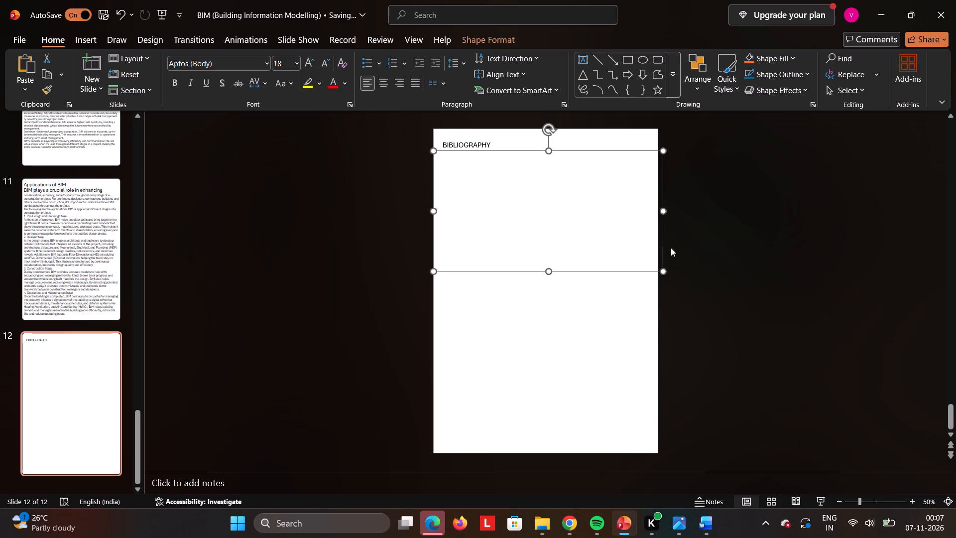
{"action": "left_click_drag", "start_coordinate": [667, 210], "coordinate": [659, 209]}
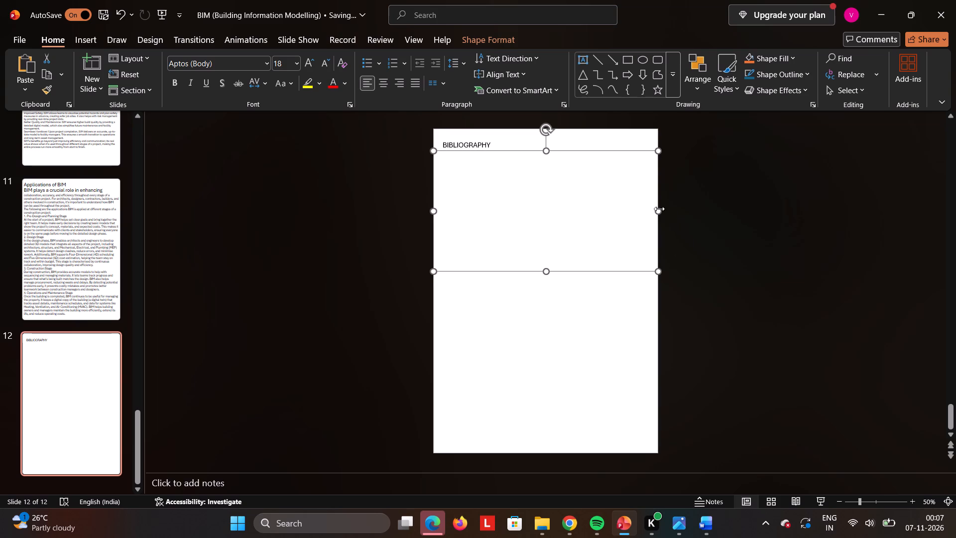
{"action": "left_click", "coordinate": [535, 171]}
{"action": "key", "text": "ctrl+v"}
{"action": "left_click", "coordinate": [504, 167]}
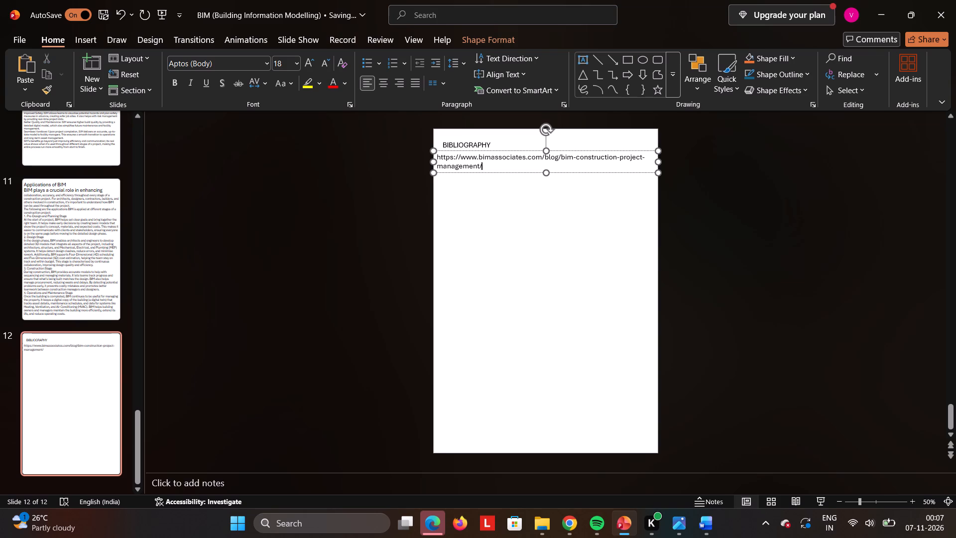
{"action": "key", "text": "Return"}
{"action": "key", "text": "Return"}
{"action": "key", "text": "Return"}
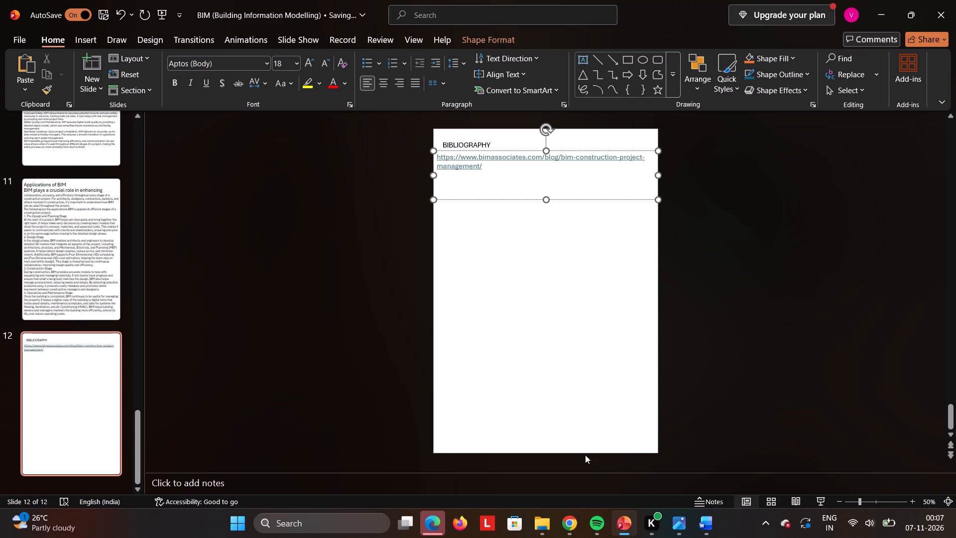
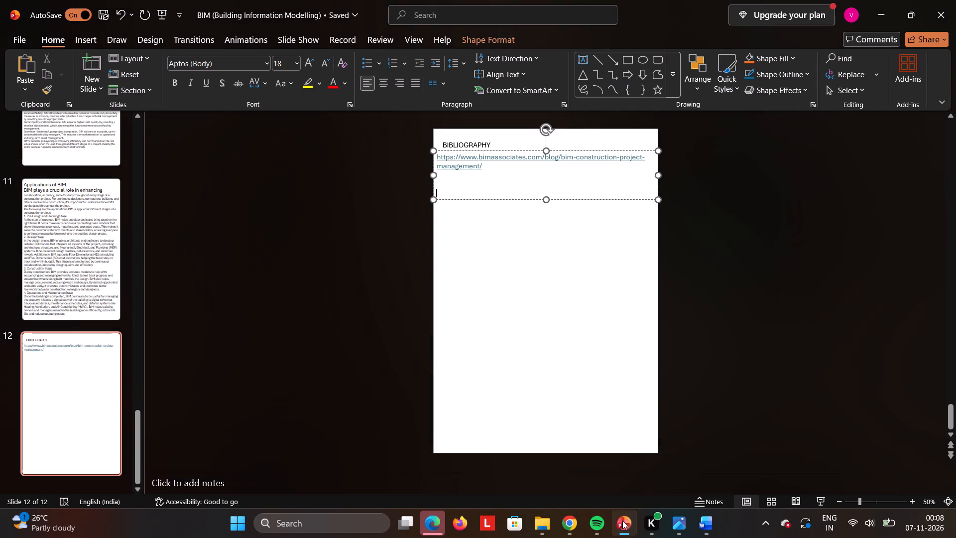
Paste the National Institute of Building Sciences and buildingSMART International source links below the first link, followed by three line breaks.
{"action": "key", "text": "ctrl+v"}
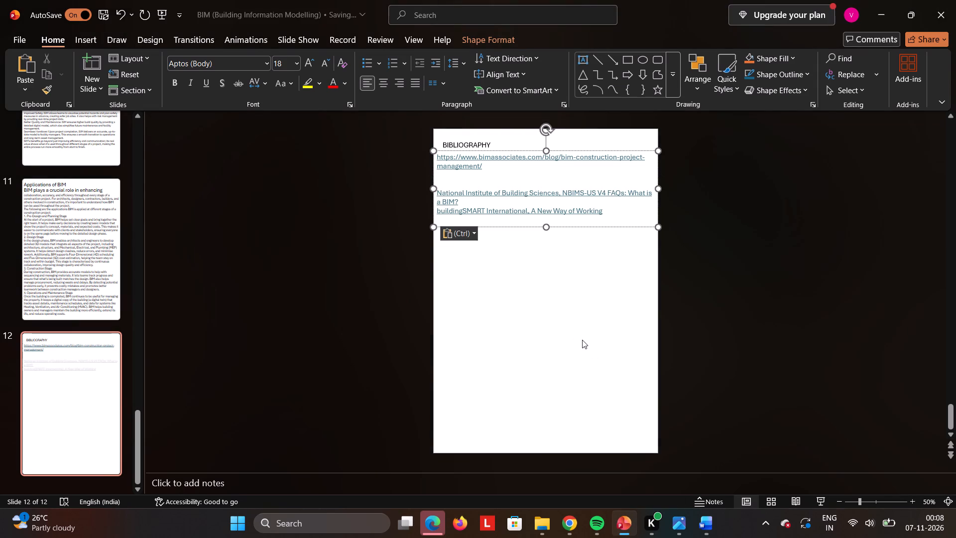
{"action": "key", "text": "Return"}
{"action": "key", "text": "Return"}
{"action": "key", "text": "Return"}
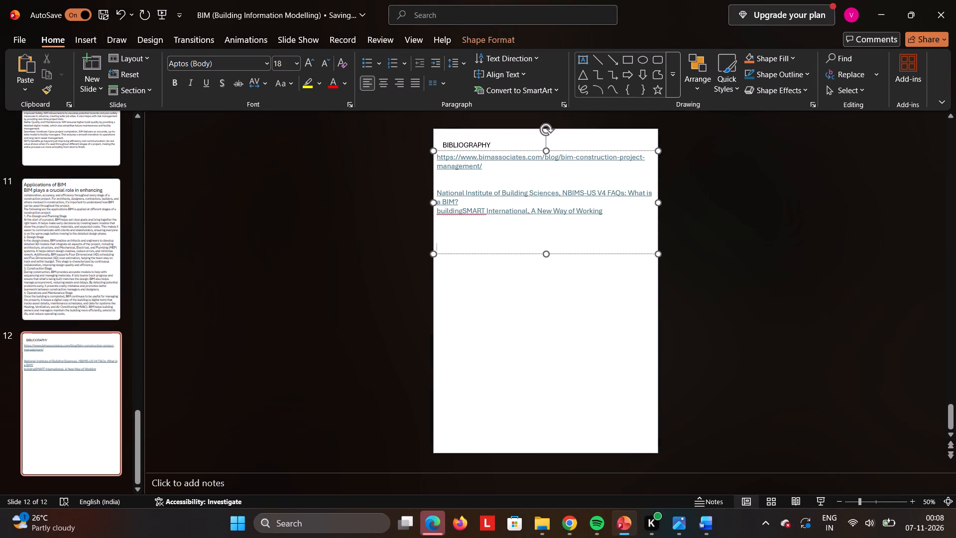
Start a closing note below the pasted source links with the text "REST EVERYTHING".
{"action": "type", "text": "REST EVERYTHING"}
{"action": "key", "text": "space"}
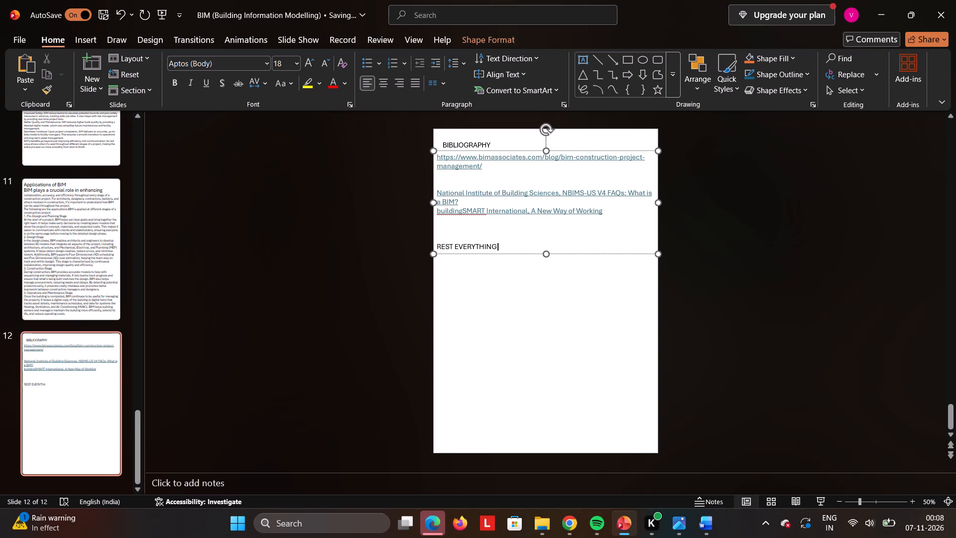
Complete the closing note with "IS PRACTICAL BASED ON REVIT" after "REST EVERYTHING" on the bibliography slide and save the presentation.
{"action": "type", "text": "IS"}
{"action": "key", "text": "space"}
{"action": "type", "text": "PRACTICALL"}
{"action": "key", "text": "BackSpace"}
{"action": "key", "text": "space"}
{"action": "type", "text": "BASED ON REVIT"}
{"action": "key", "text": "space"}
{"action": "left_click", "coordinate": [868, 230]}
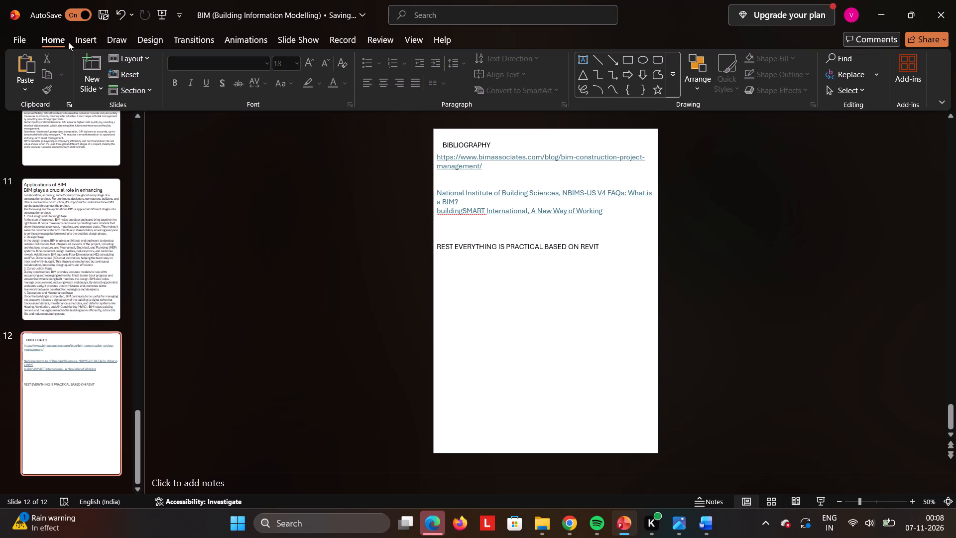
{"action": "left_click", "coordinate": [100, 7]}
{"action": "left_click", "coordinate": [12, 37]}
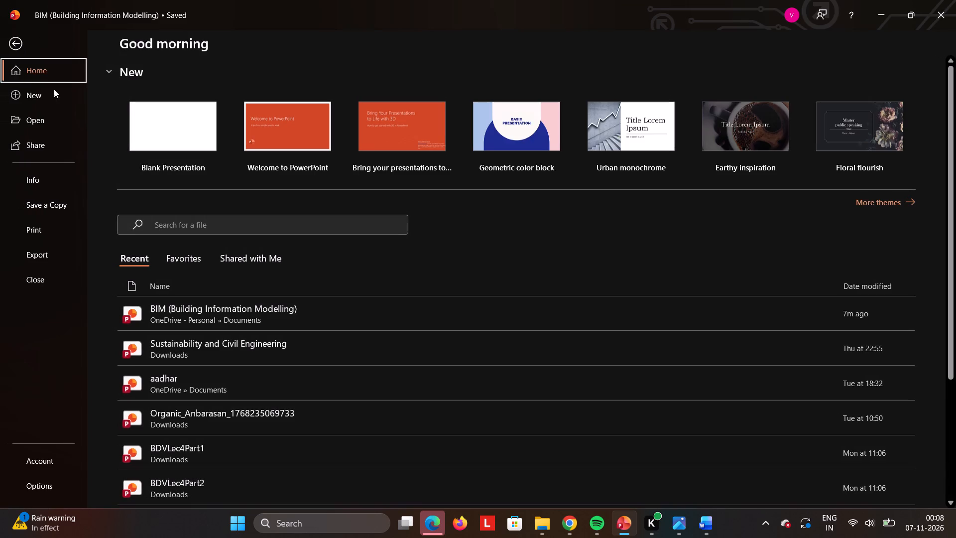
{"action": "left_click", "coordinate": [33, 224]}
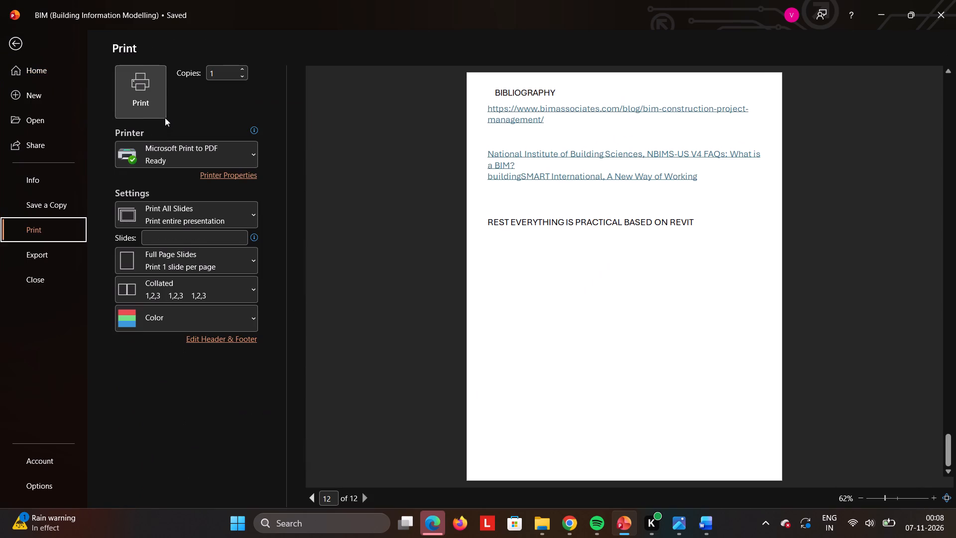